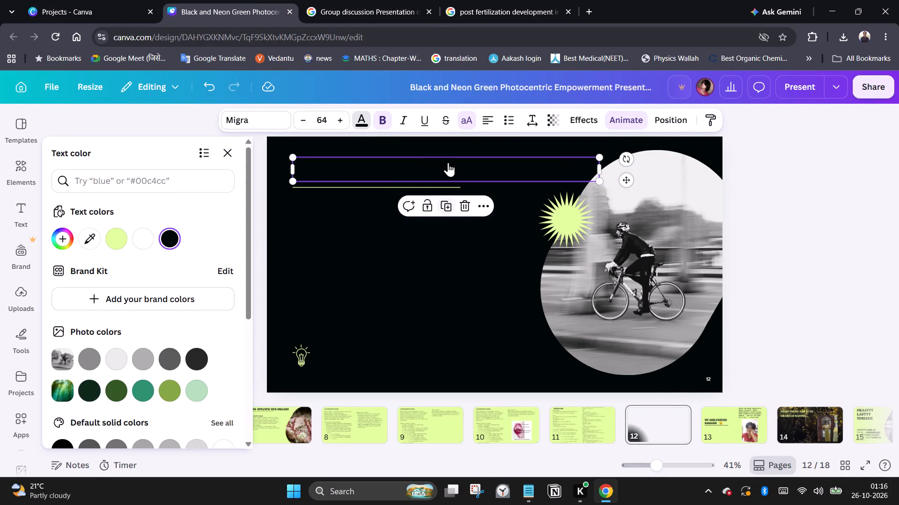
Set the empty heading text box on page 12 to white (#ffffff), finding the colour by searching for white.
click(116, 180)
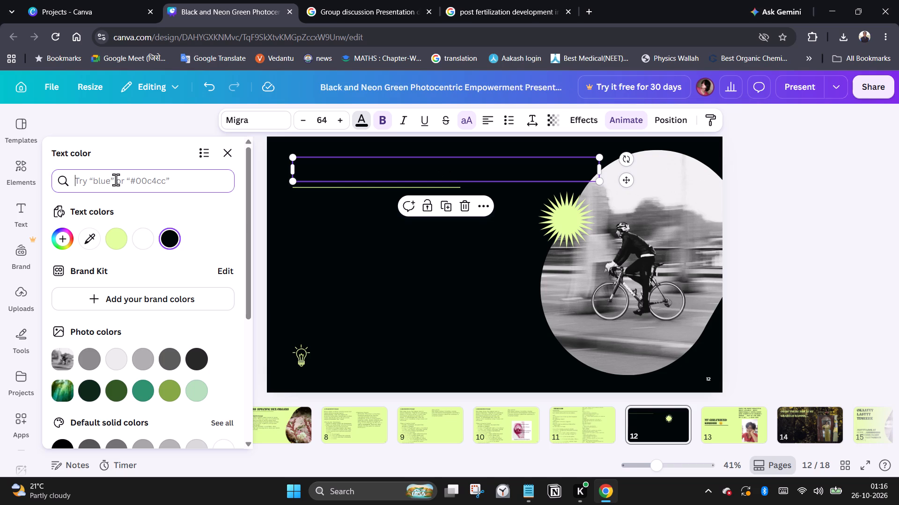
text(white)
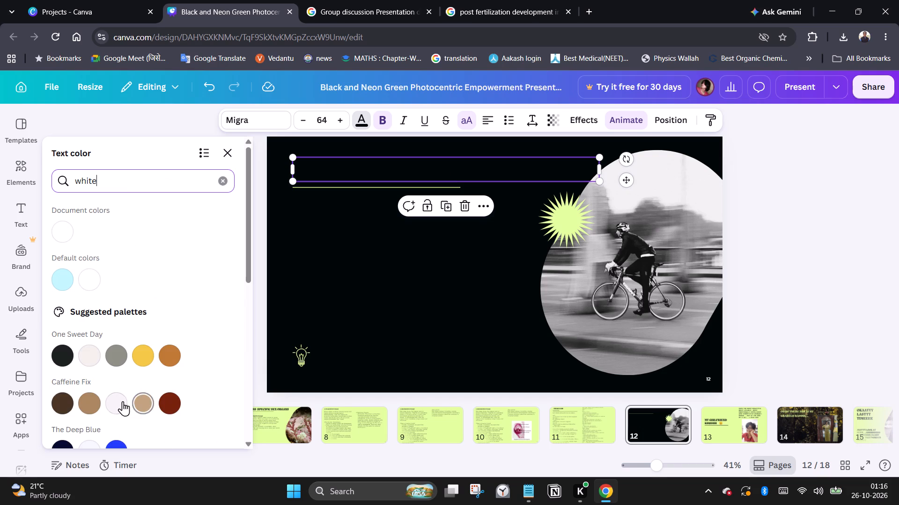
click(61, 238)
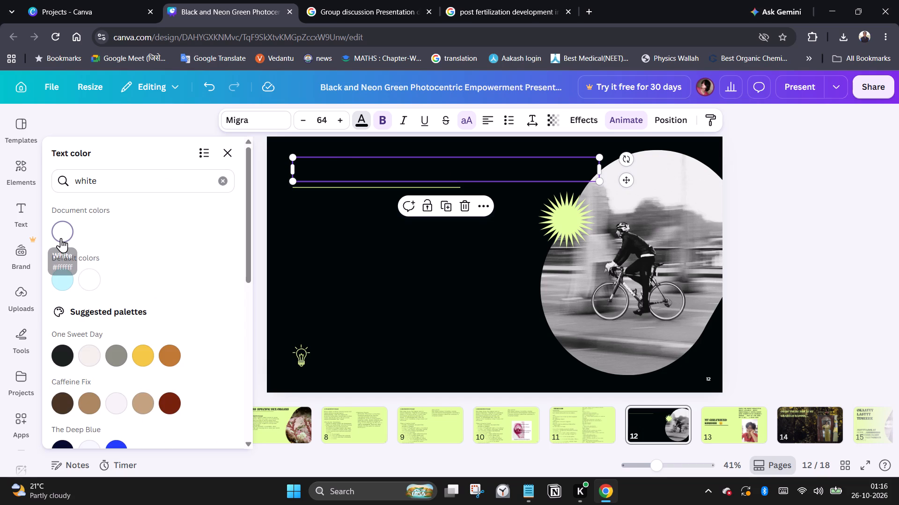
click(394, 165)
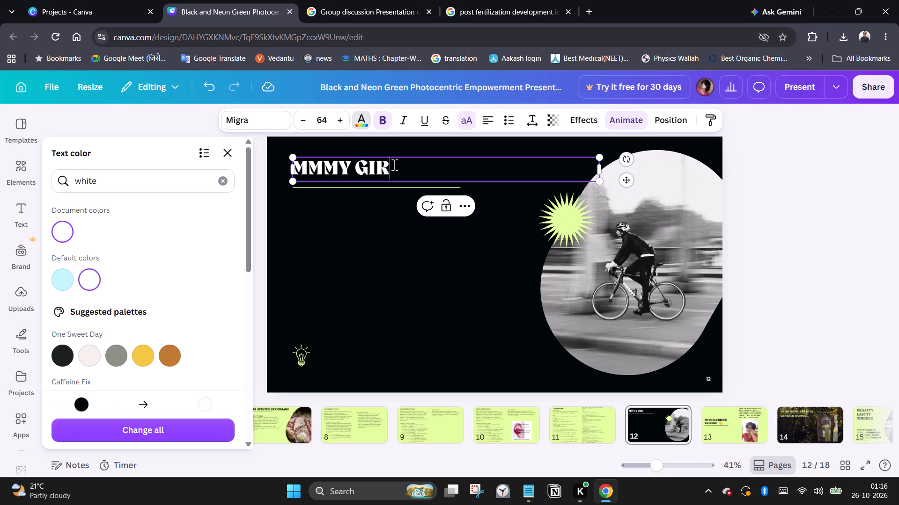
click(232, 153)
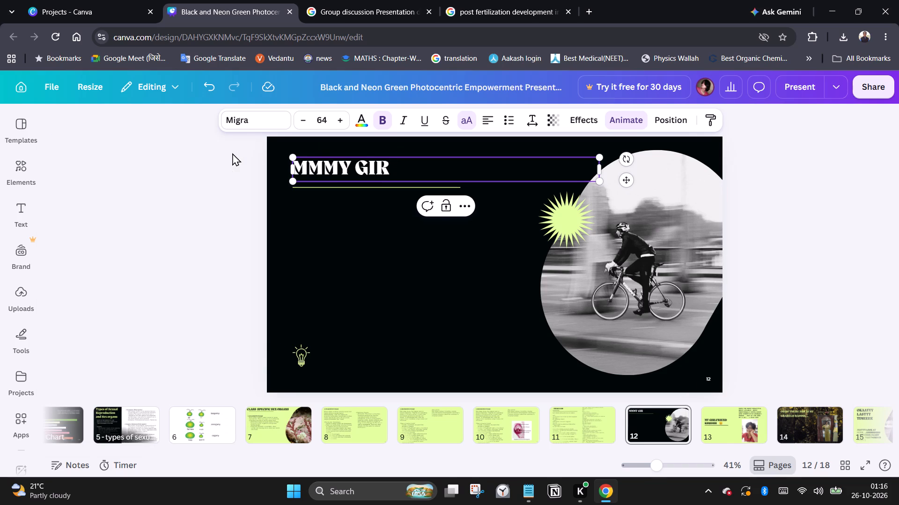
Replace page 12's heading with the copied text "Ohh so all the content you gave me was actually from these resources? From these four points on bibliography page?".
click(366, 169)
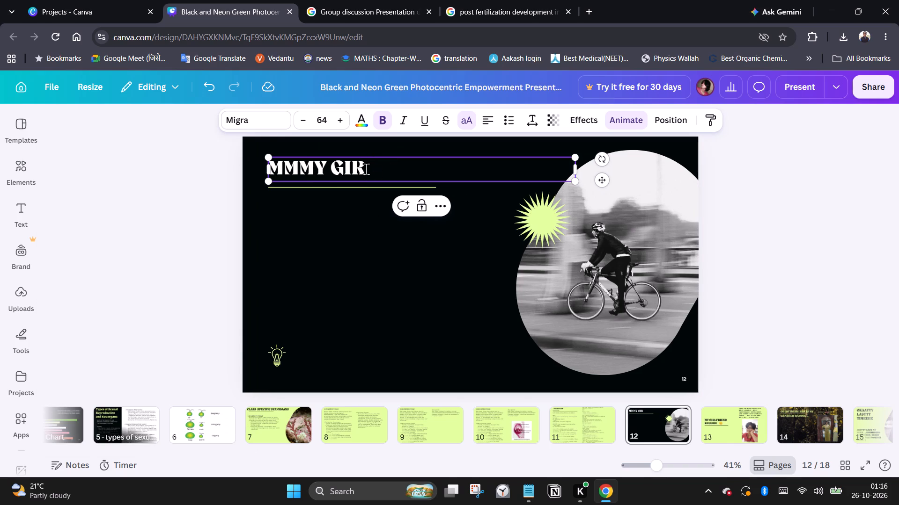
key(BackSpace)
key(BackSpace)
key(BackSpace)
key(BackSpace)
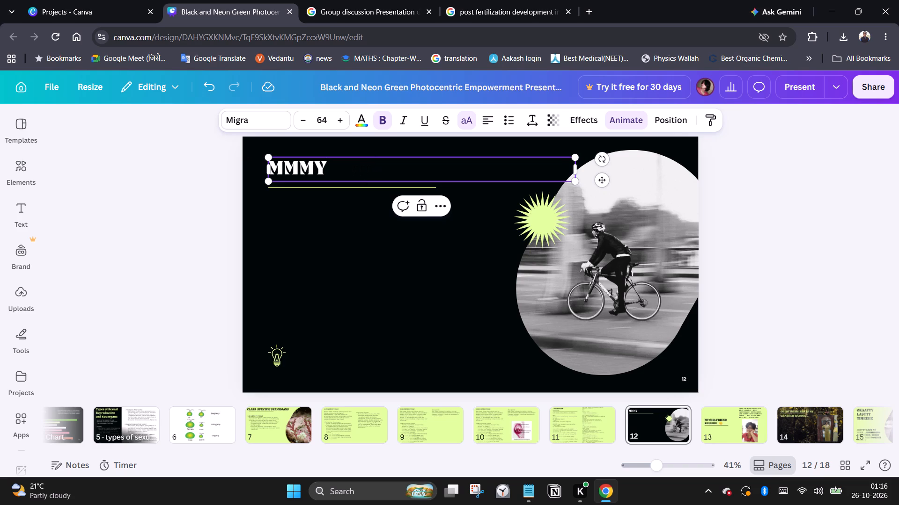
key(BackSpace)
key(BackSpace)
key(BackSpace)
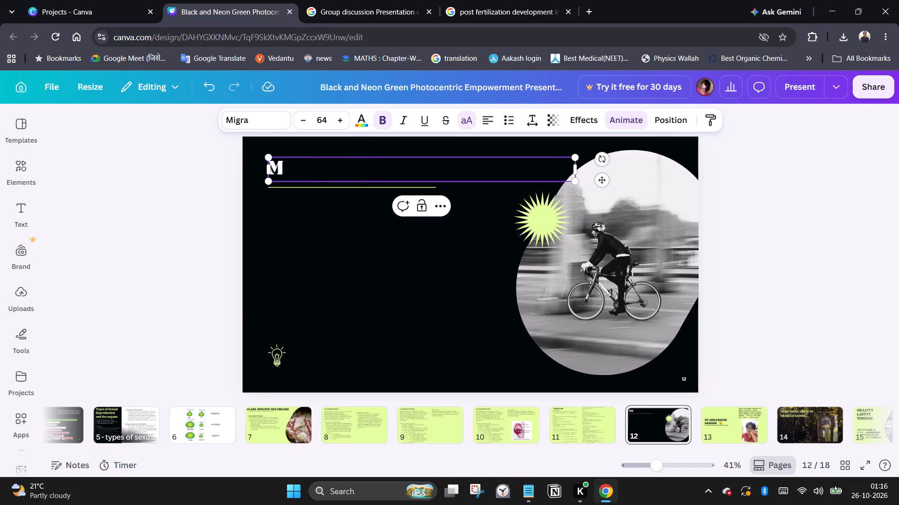
key(BackSpace)
key(ctrl+v)
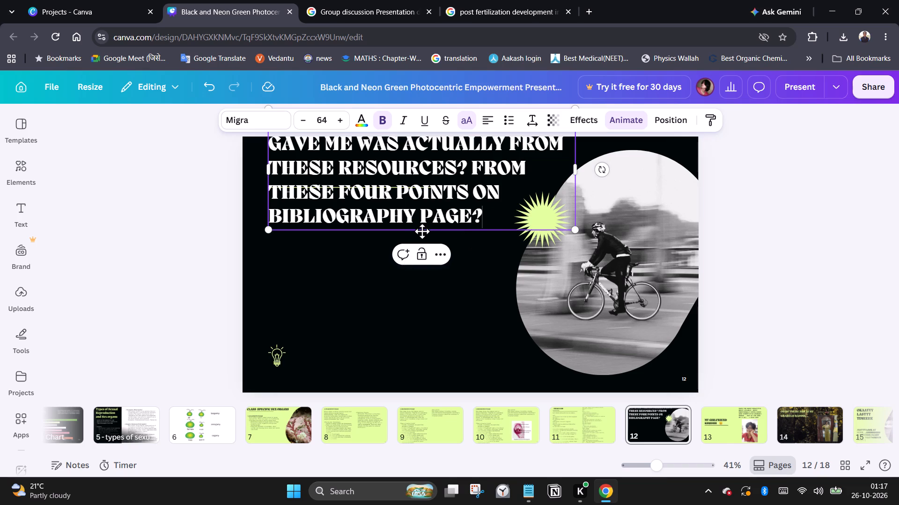
Move the heading text box on page 12 down so that all its lines fit on the page.
drag(422, 231, 422, 271)
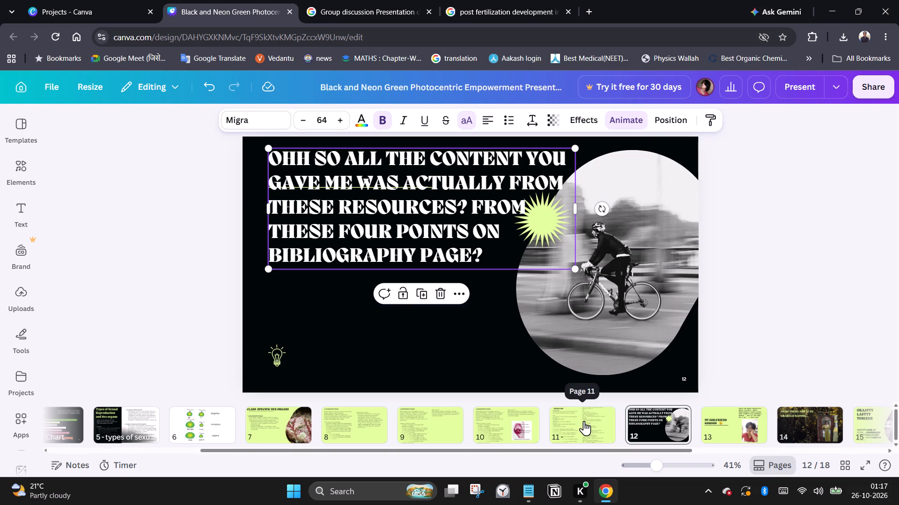
Look over the later pages, including the forest photo page 14 and Resource page 17, and return to page 12.
click(809, 417)
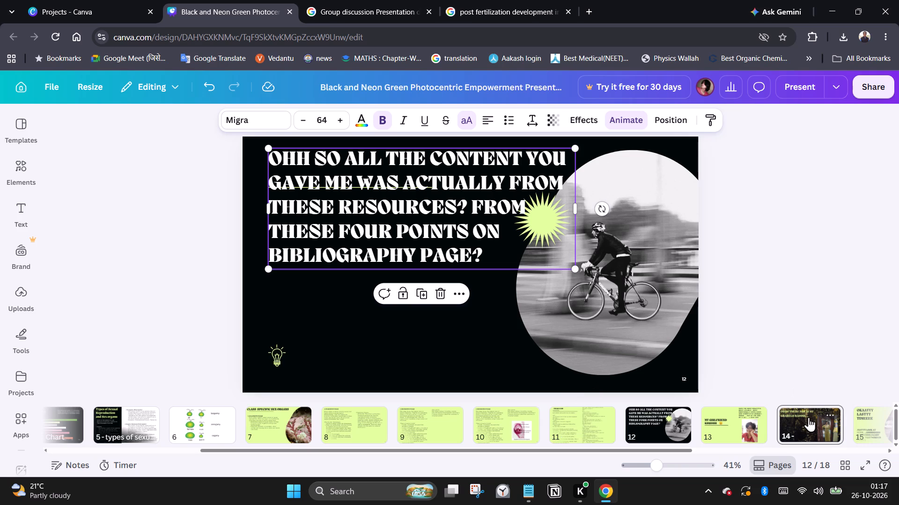
scroll(683, 428, left, 2)
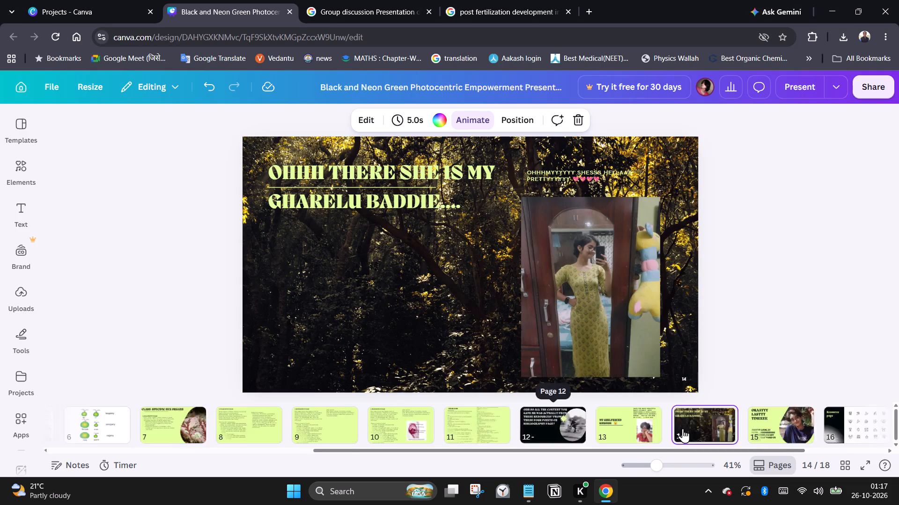
scroll(683, 428, left, 1)
click(789, 419)
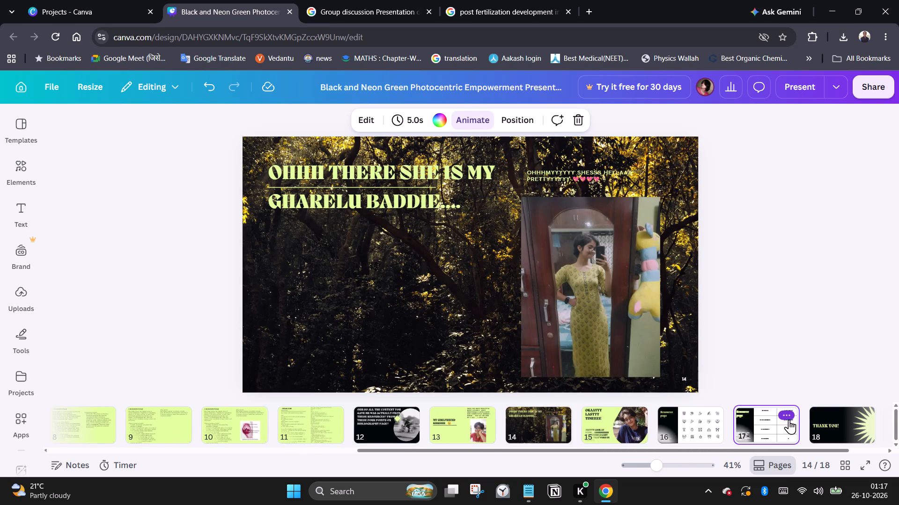
click(690, 424)
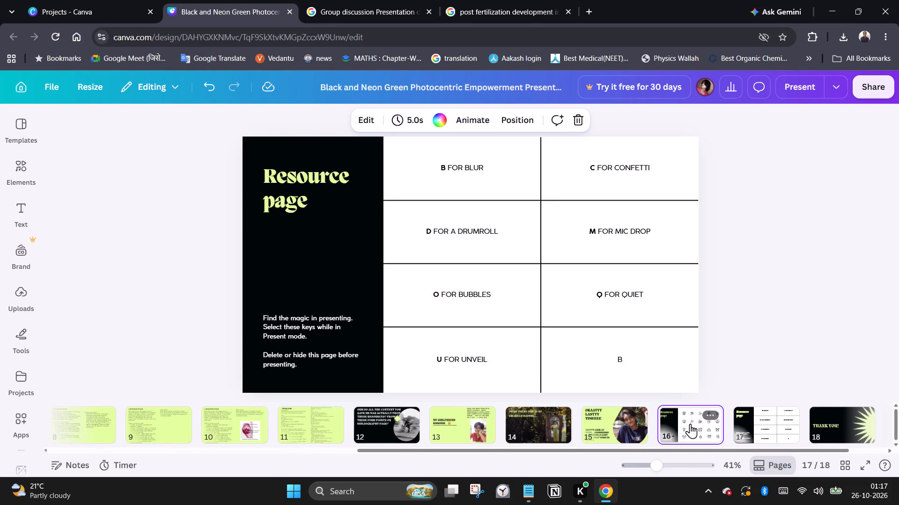
click(790, 427)
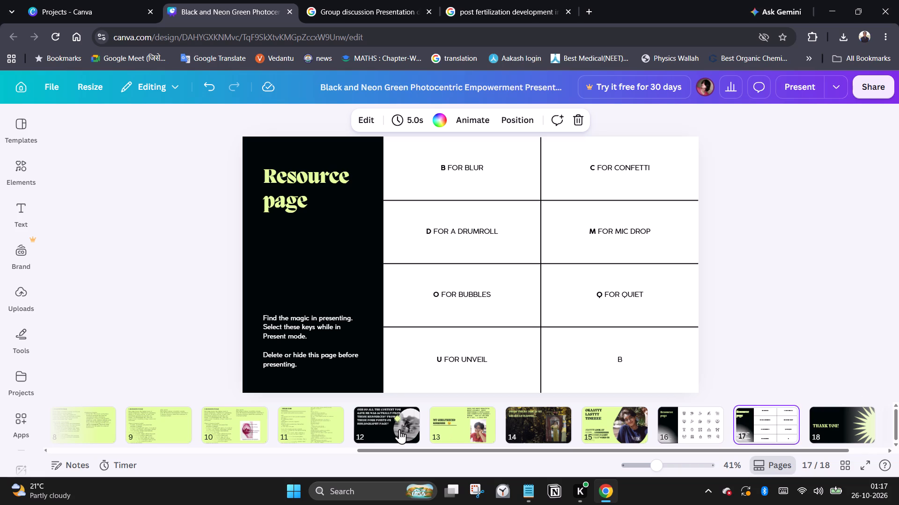
click(368, 425)
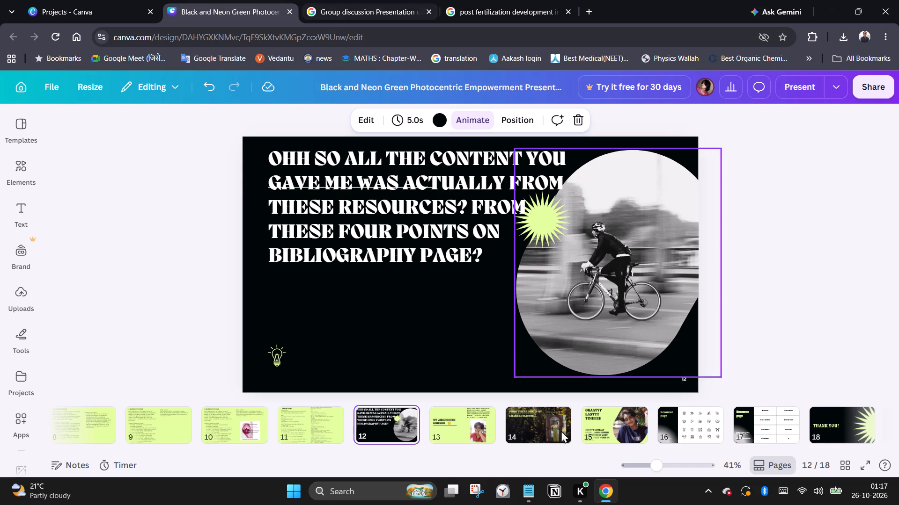
Switch to Notepad to check the presentation's topic outline, and return to the Canva design.
click(523, 493)
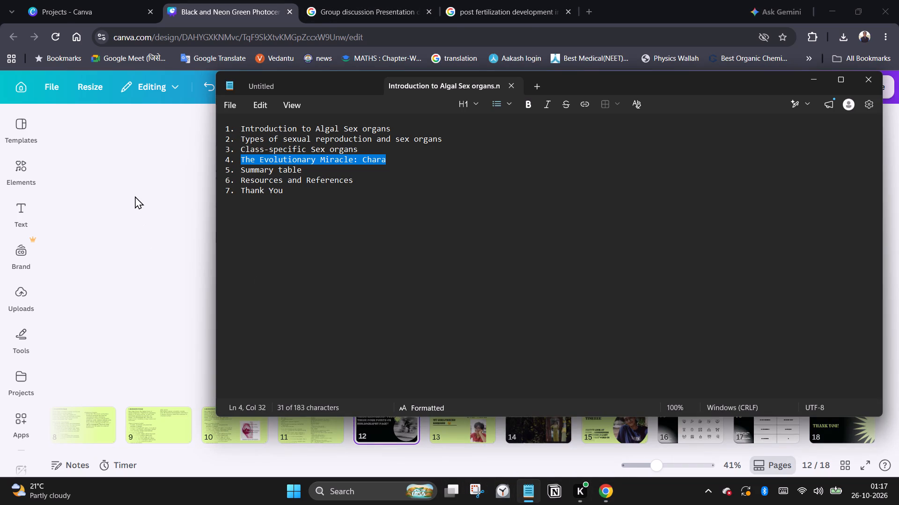
click(138, 197)
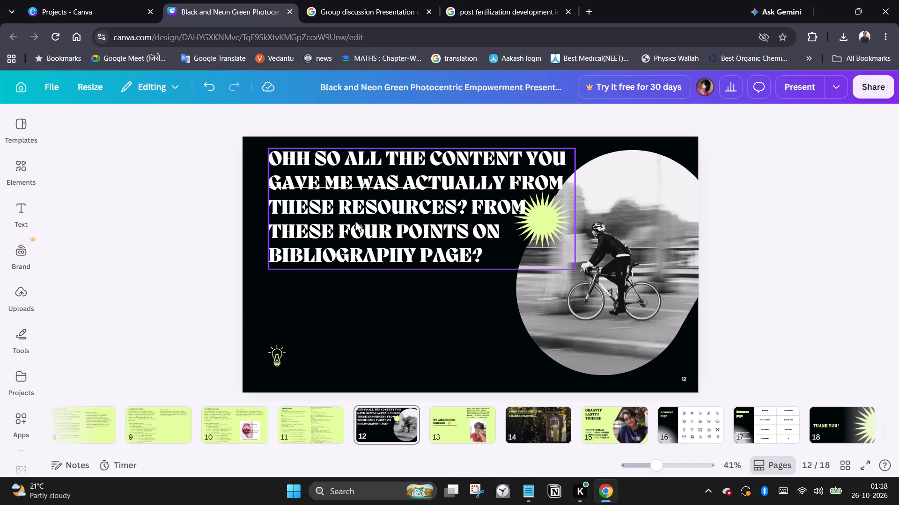
Move the heading text box on page 12 slightly upward.
click(403, 217)
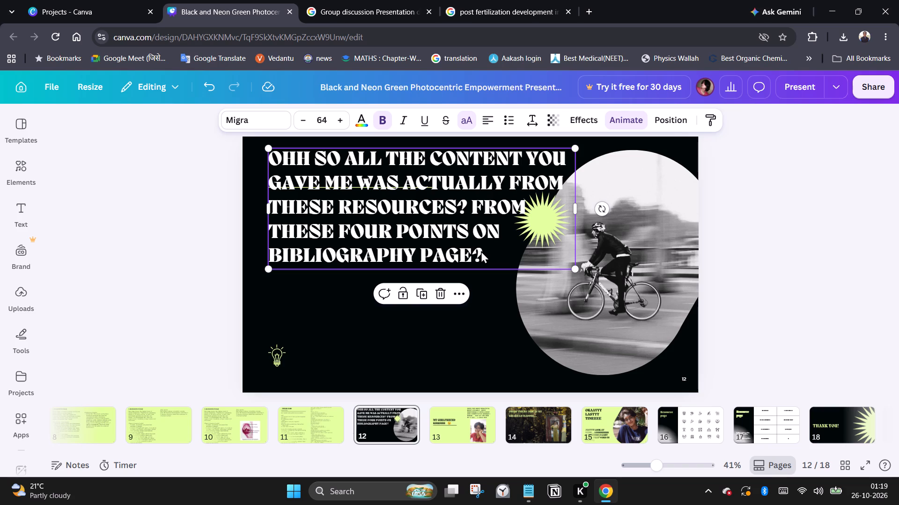
click(481, 251)
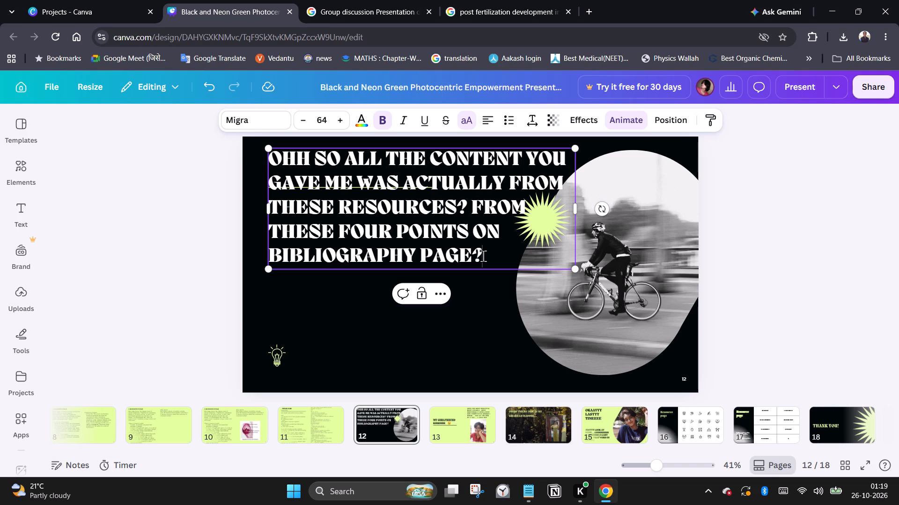
click(418, 273)
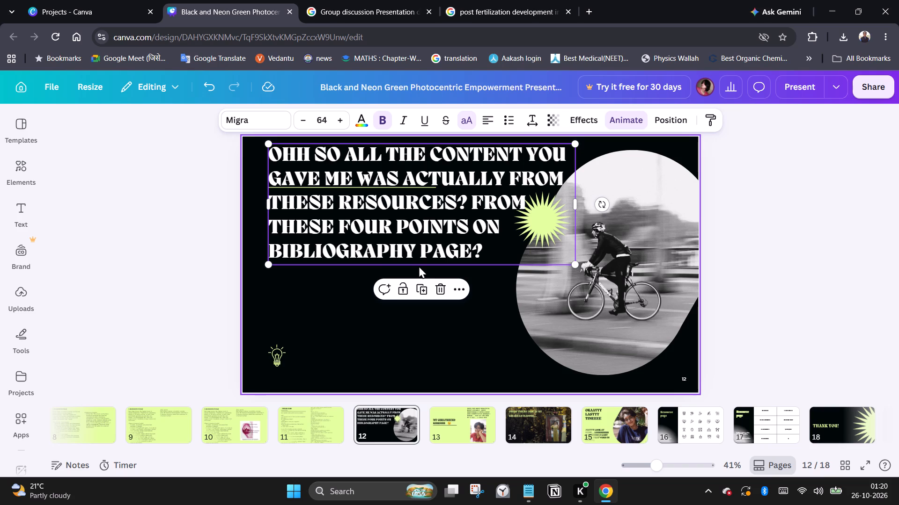
Compare the two Rhodophyceae pages and delete page 9, the duplicate without the cystocarp image.
click(238, 425)
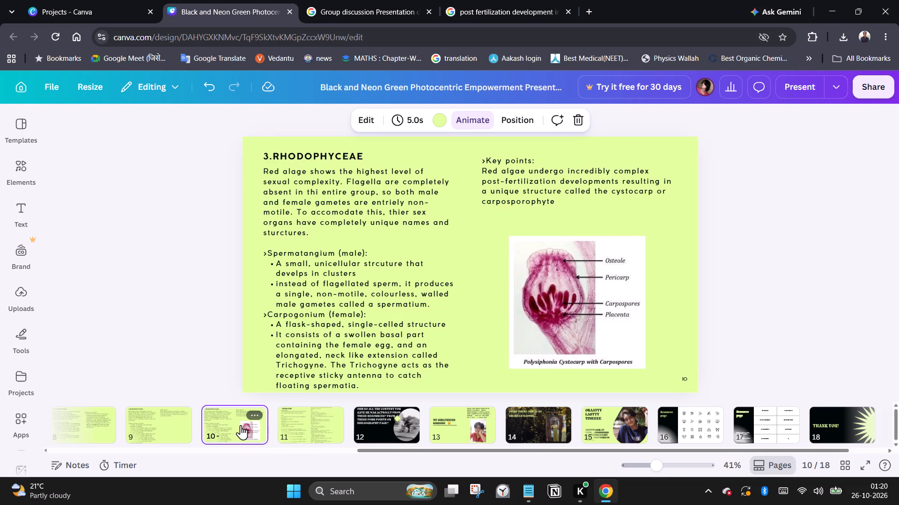
click(310, 423)
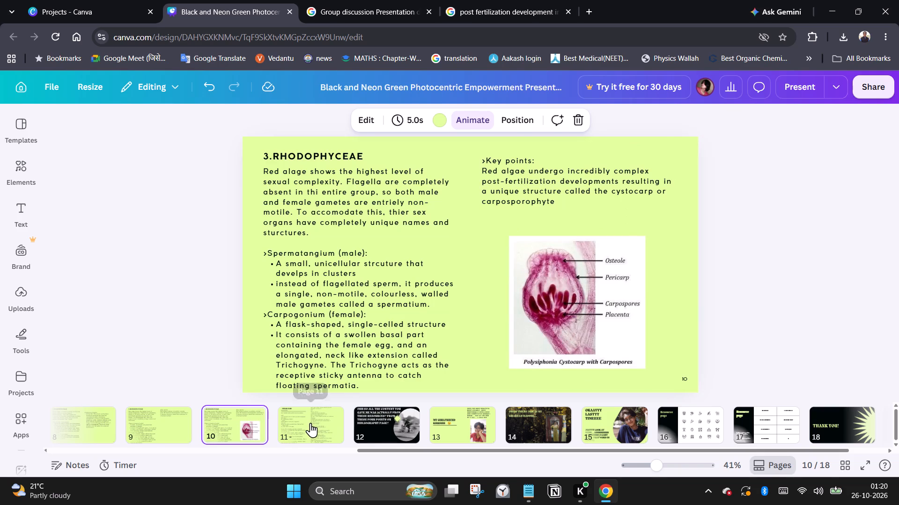
click(157, 423)
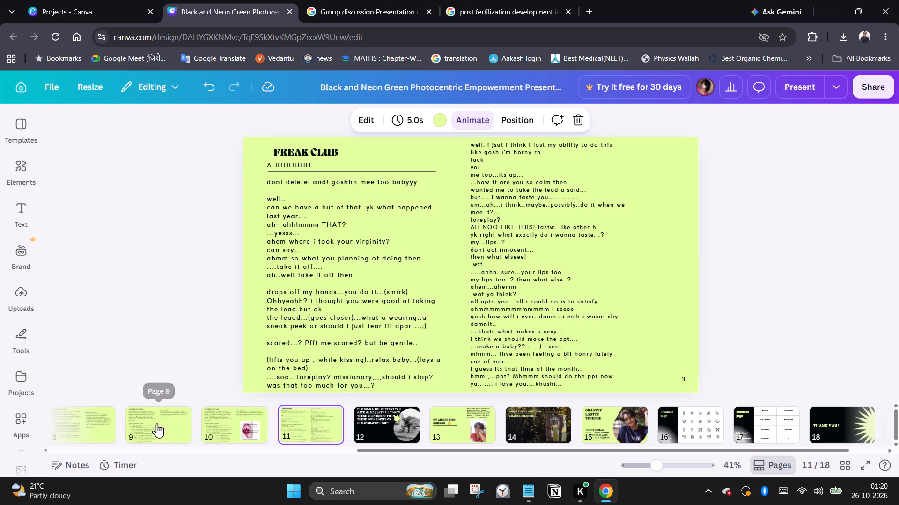
click(243, 425)
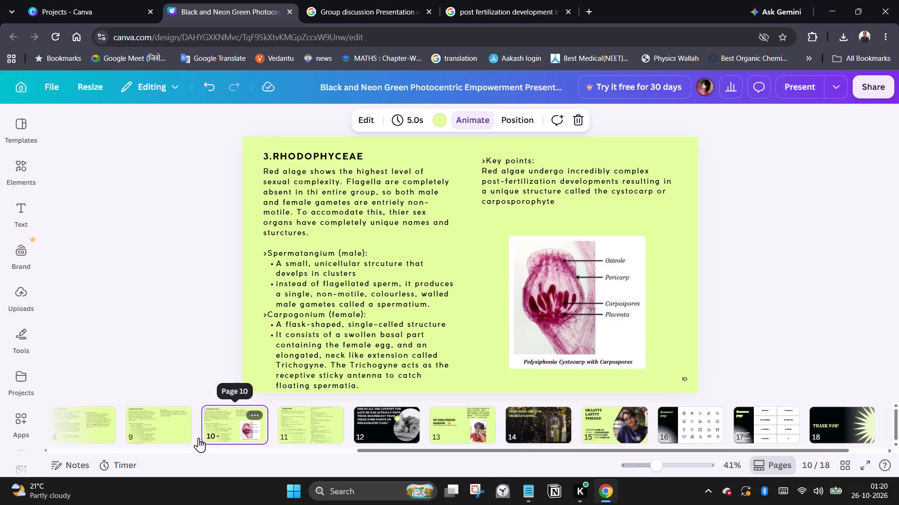
click(158, 437)
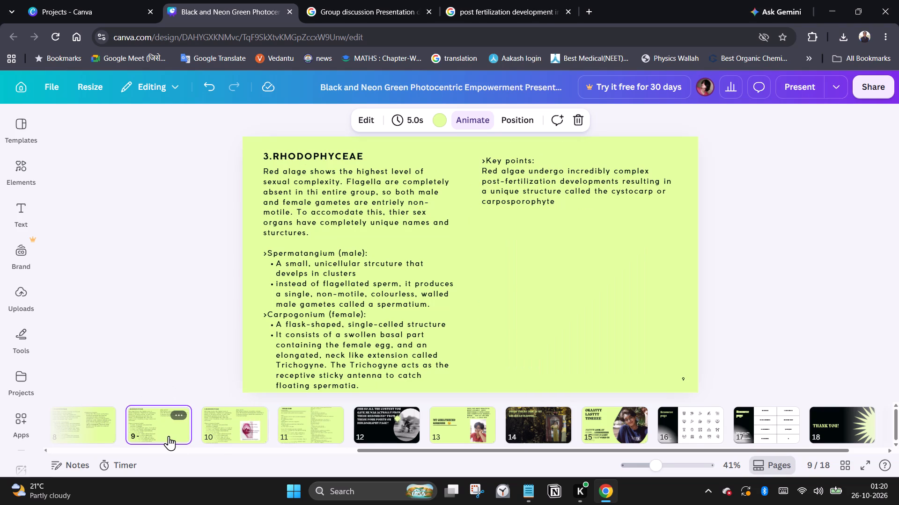
key(Delete)
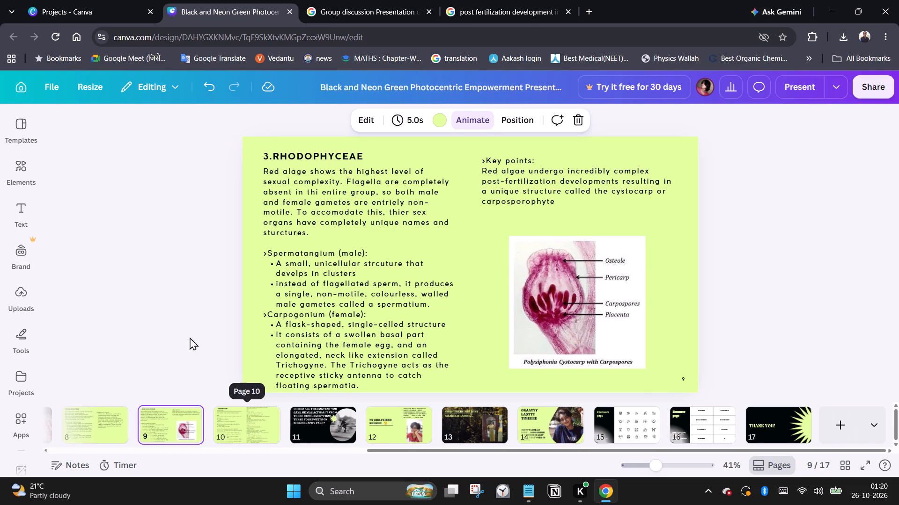
click(192, 249)
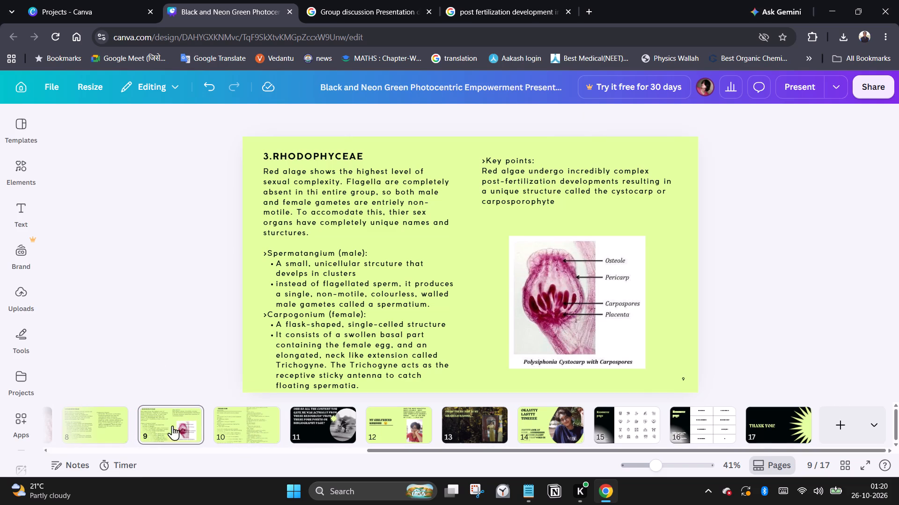
Review pages 10, 11, 7, the row chart on page 4 and the introduction on page 3, and return to the Rhodophyceae page 9.
scroll(251, 428, right, 2)
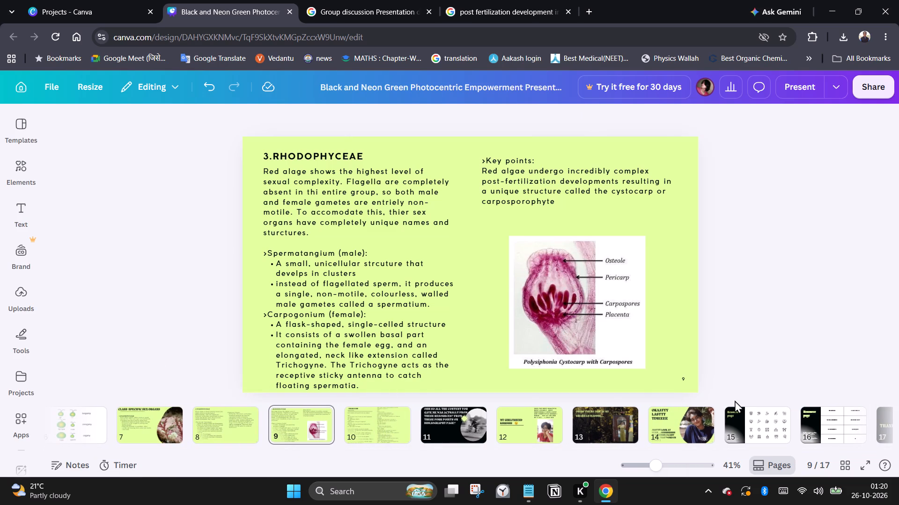
click(393, 427)
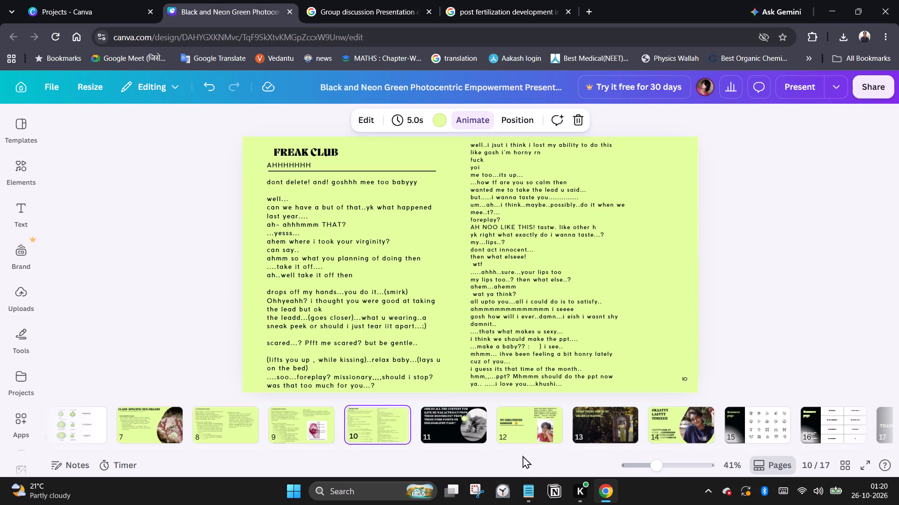
click(444, 431)
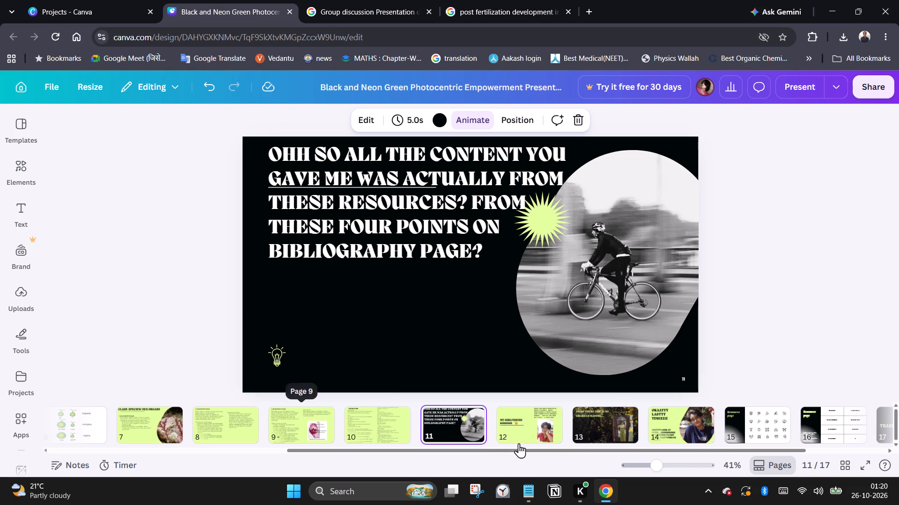
click(154, 428)
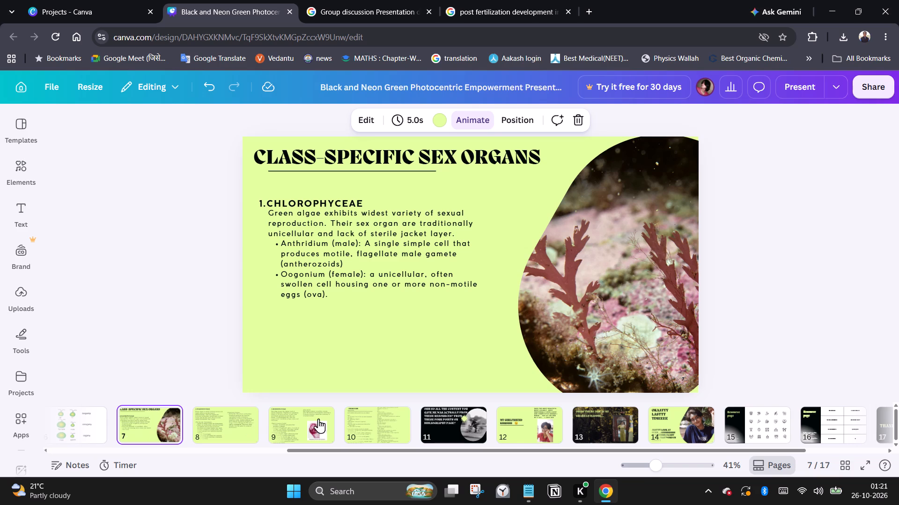
scroll(335, 424, right, 10)
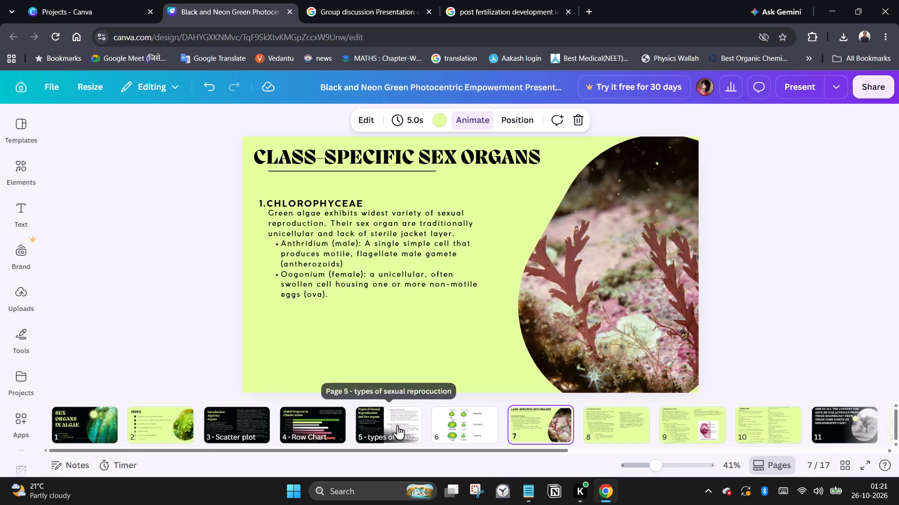
click(288, 416)
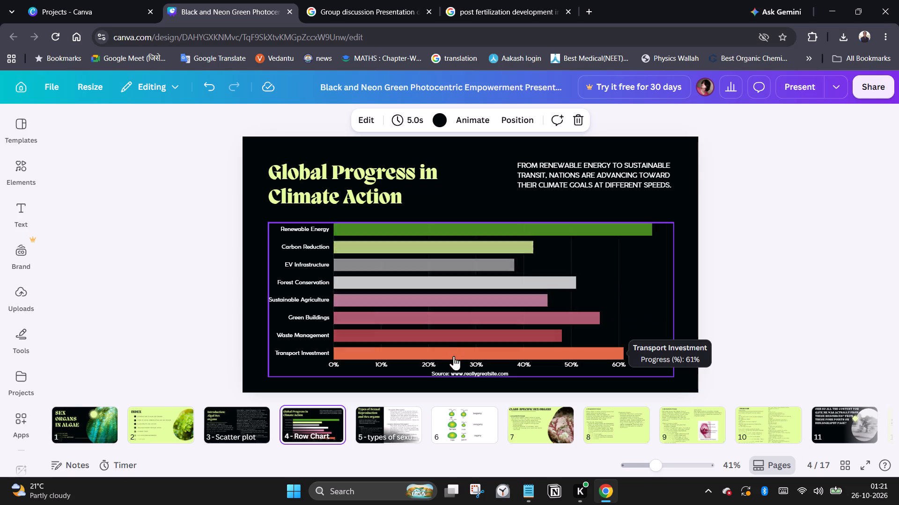
click(243, 423)
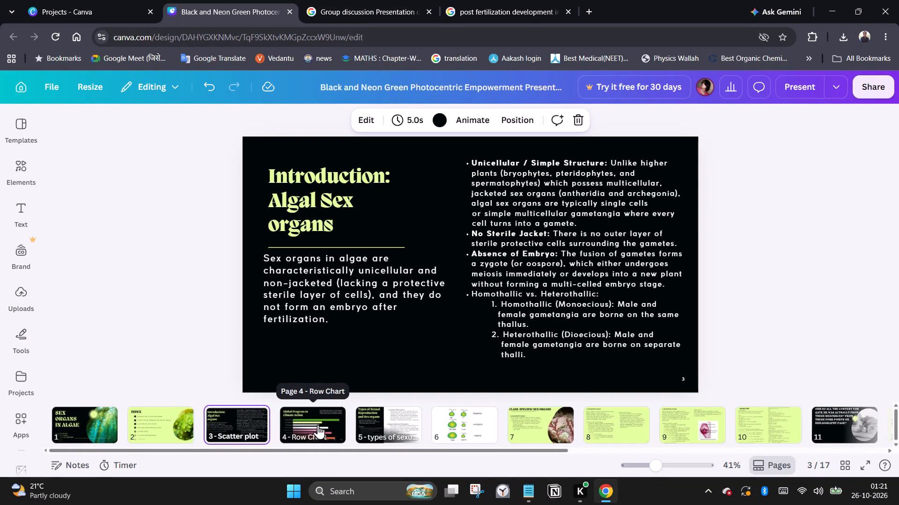
scroll(615, 415, left, 4)
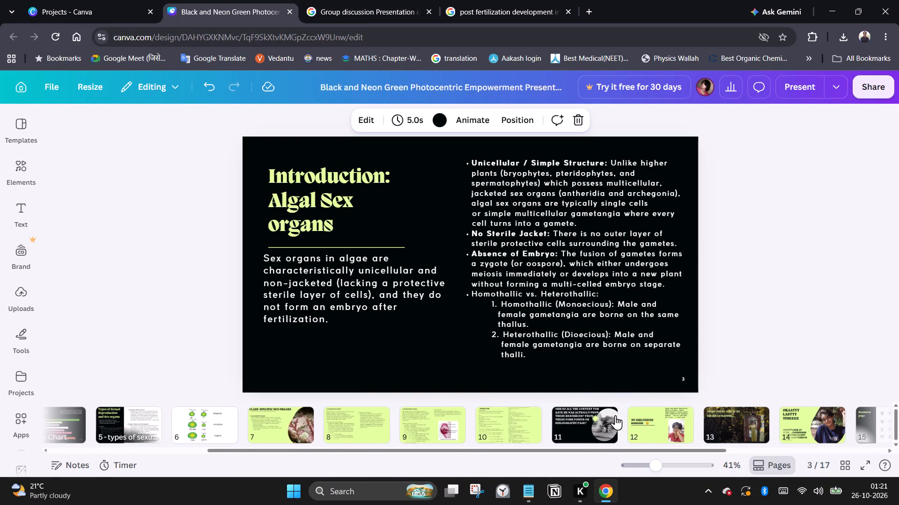
scroll(501, 427, left, 1)
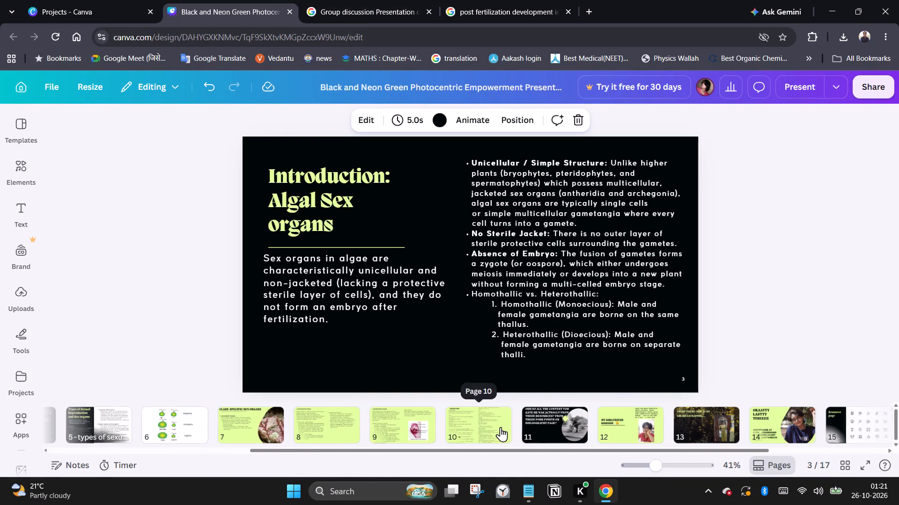
scroll(501, 427, left, 2)
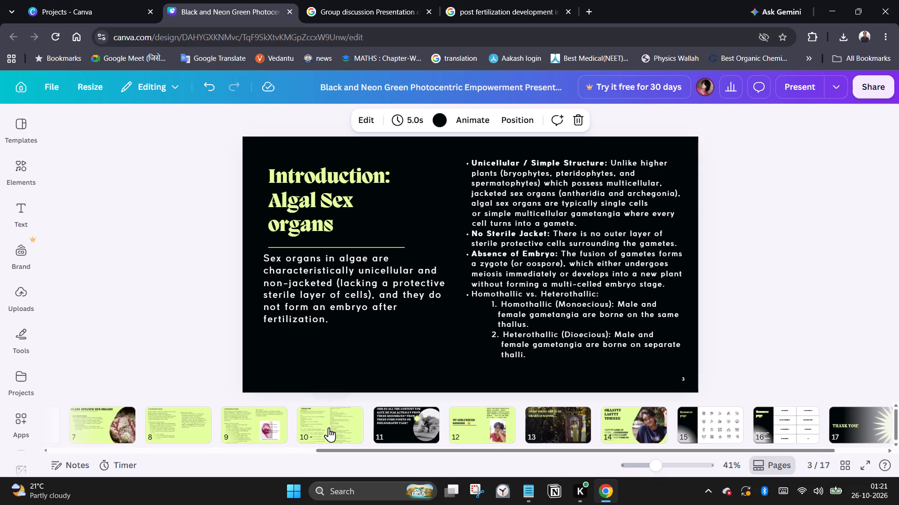
click(201, 261)
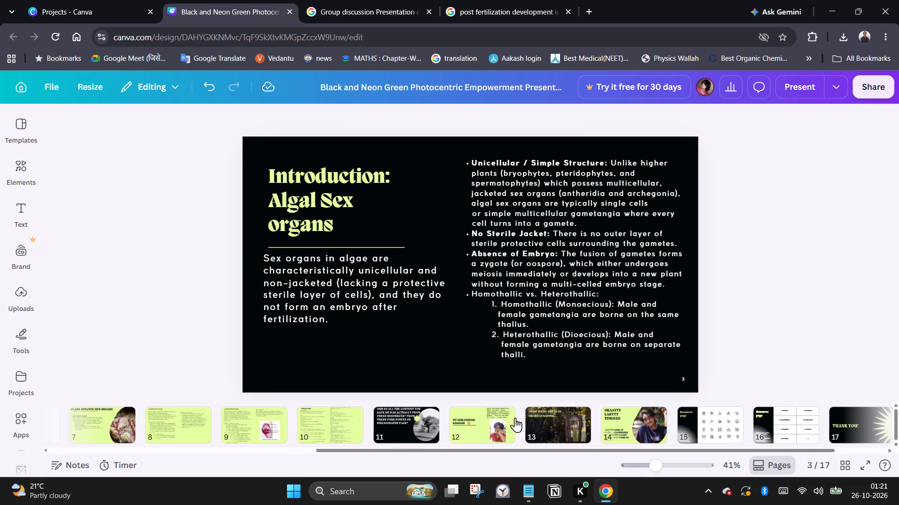
click(262, 427)
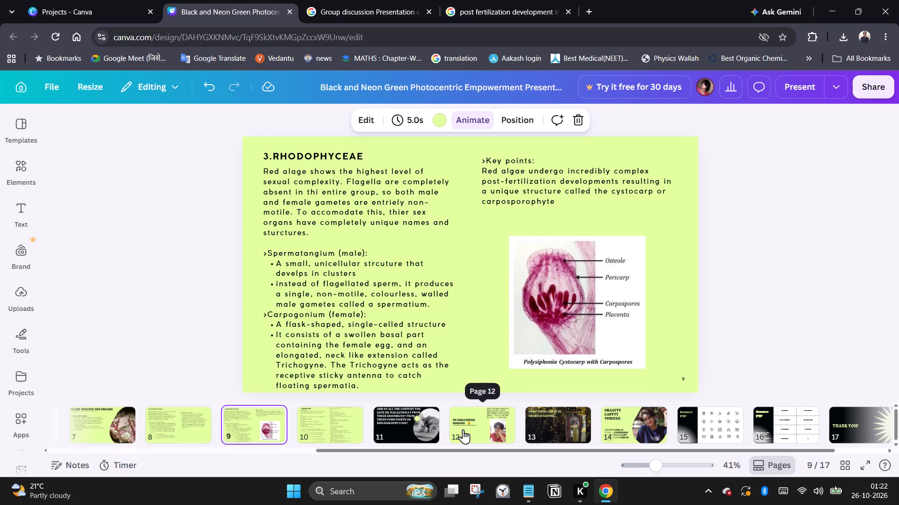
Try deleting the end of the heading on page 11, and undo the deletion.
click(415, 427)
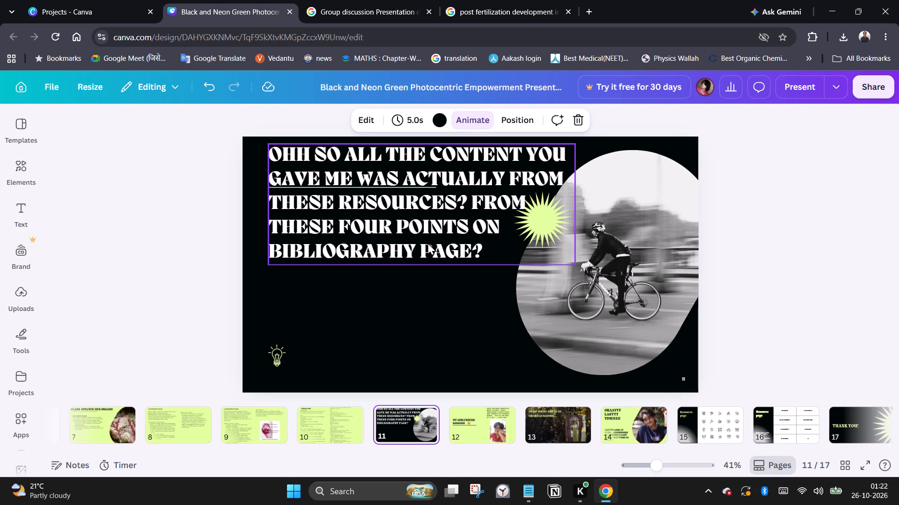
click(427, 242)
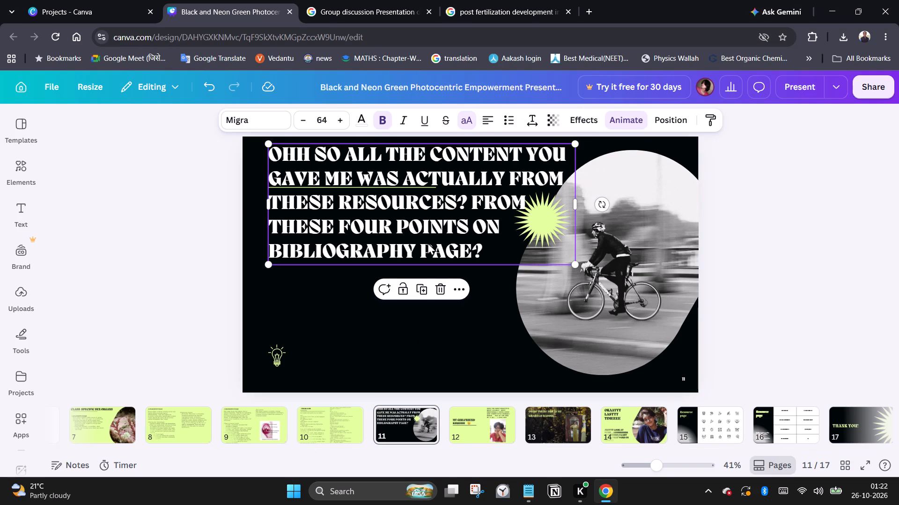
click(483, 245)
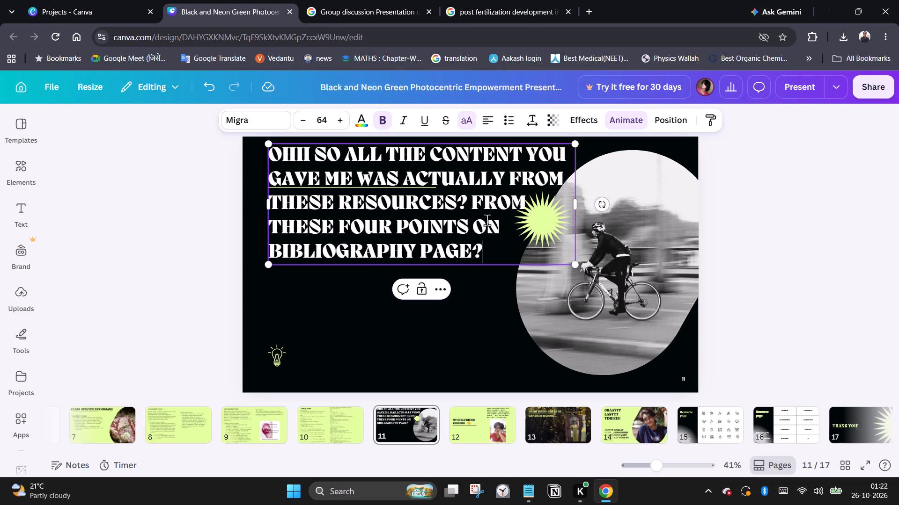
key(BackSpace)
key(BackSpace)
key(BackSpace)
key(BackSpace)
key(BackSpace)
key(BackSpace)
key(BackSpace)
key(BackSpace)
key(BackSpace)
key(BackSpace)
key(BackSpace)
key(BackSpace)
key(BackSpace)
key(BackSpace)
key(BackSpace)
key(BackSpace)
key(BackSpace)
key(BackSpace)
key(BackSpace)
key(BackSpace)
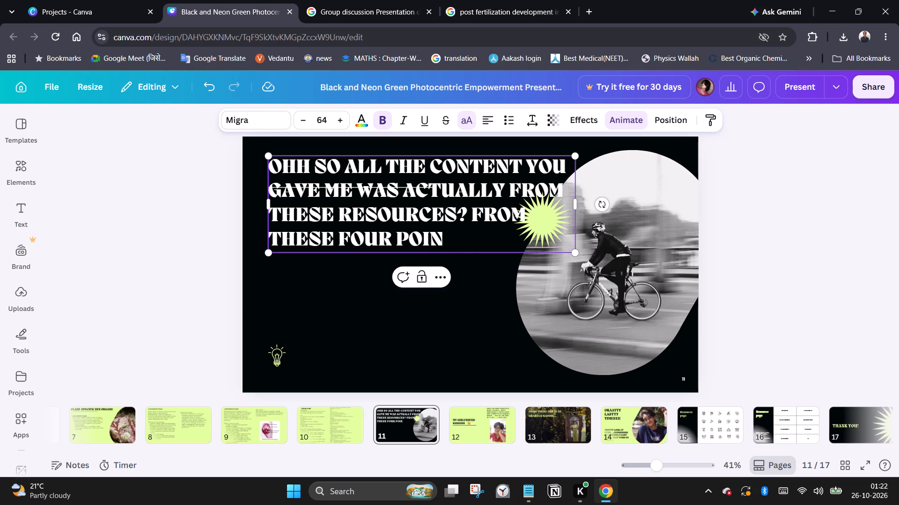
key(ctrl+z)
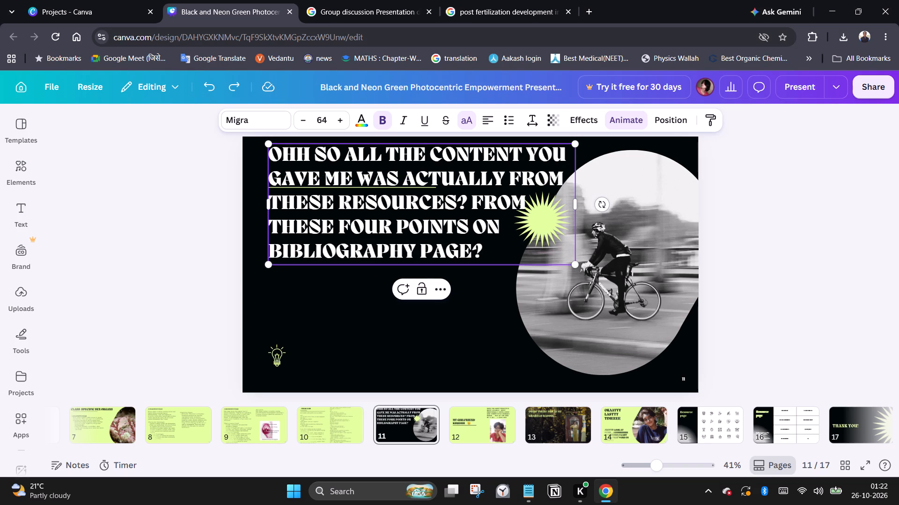
Switch to Snipping Tool, capture a rectangular snip of the page 11 slide with its original heading, and close the snip window.
click(472, 491)
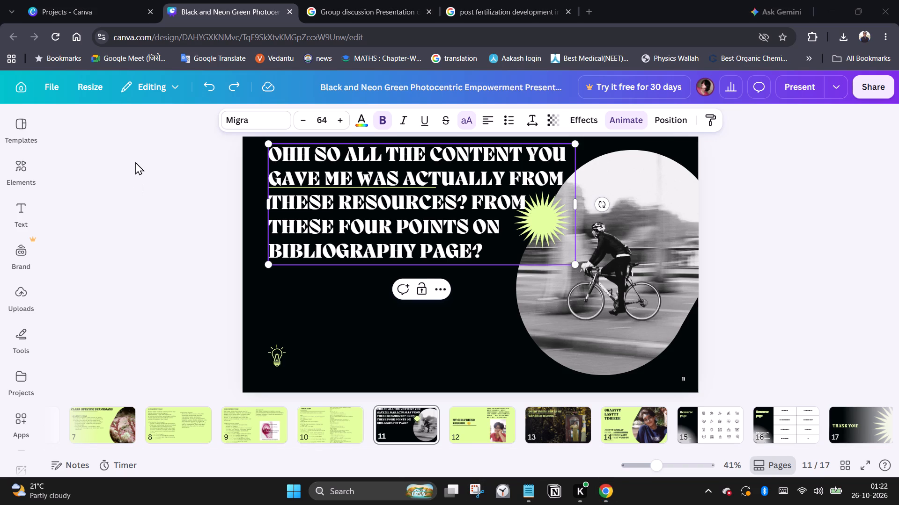
click(334, 204)
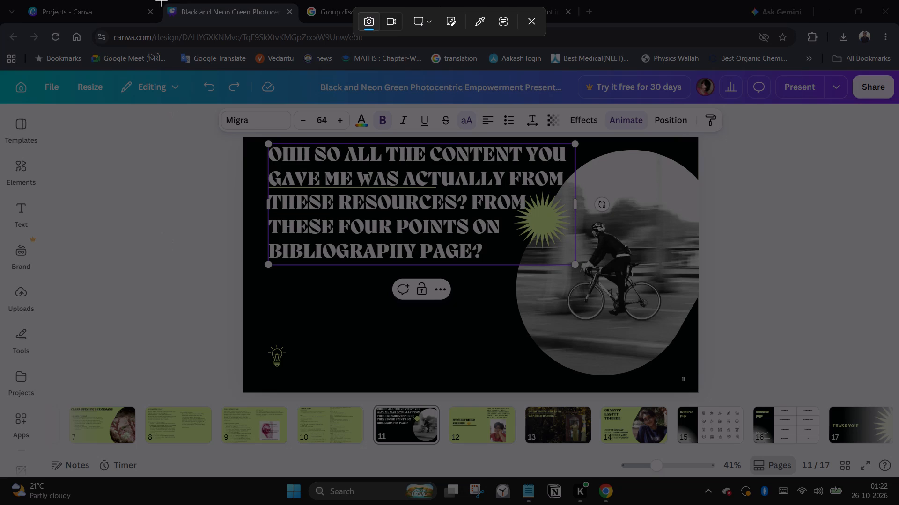
drag(161, 0, 703, 494)
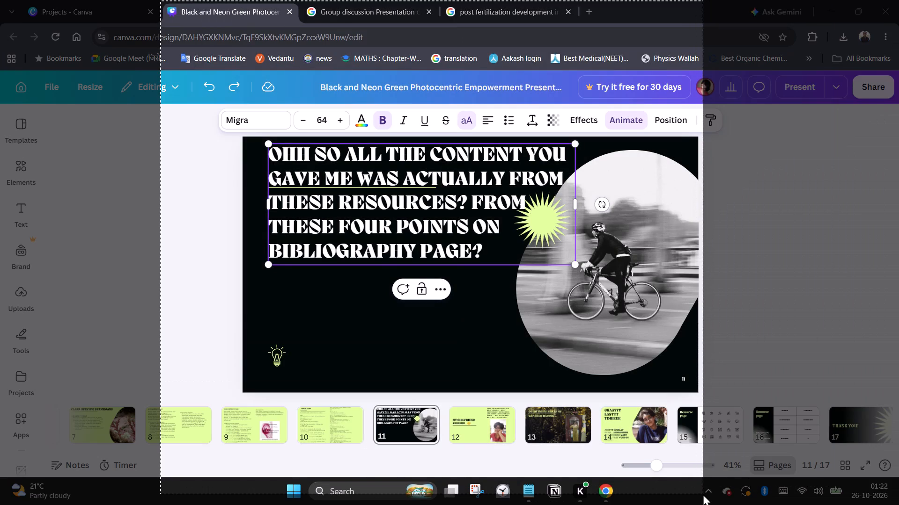
drag(703, 494, 746, 492)
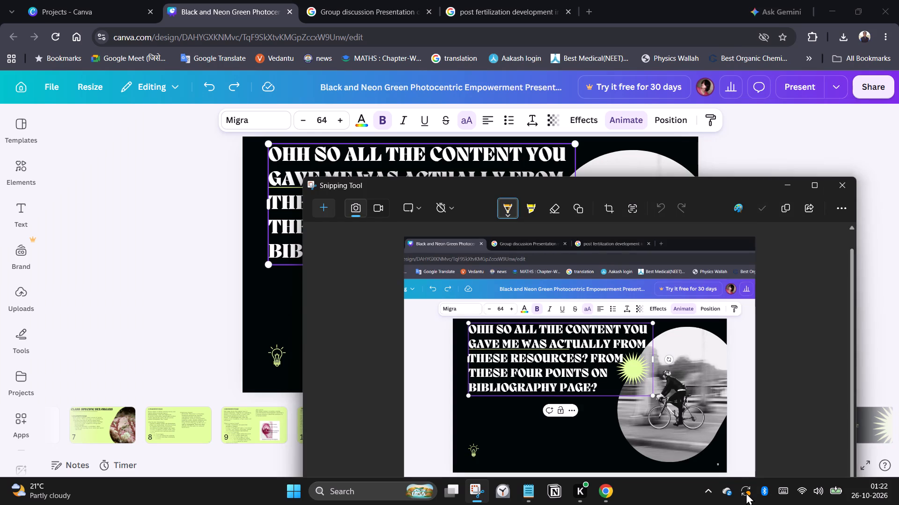
click(845, 186)
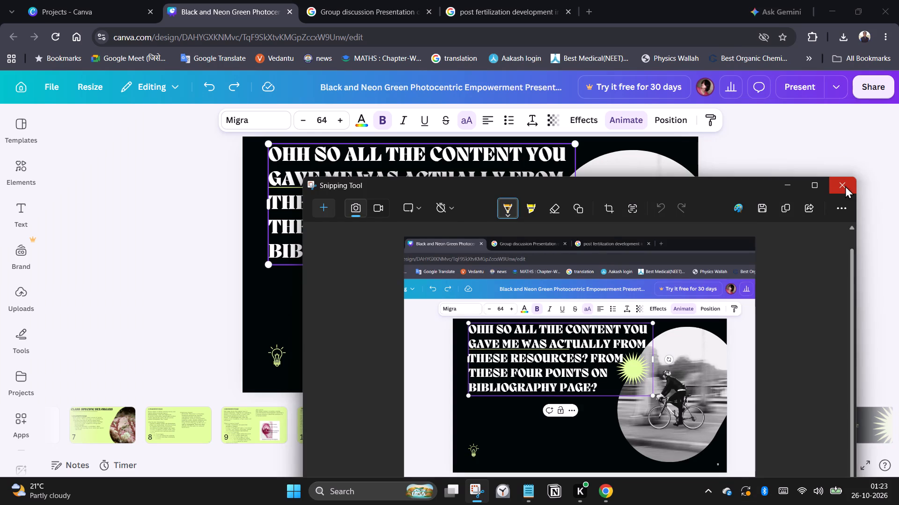
Clear all of the existing heading text on page 11, keeping its empty text box.
click(479, 252)
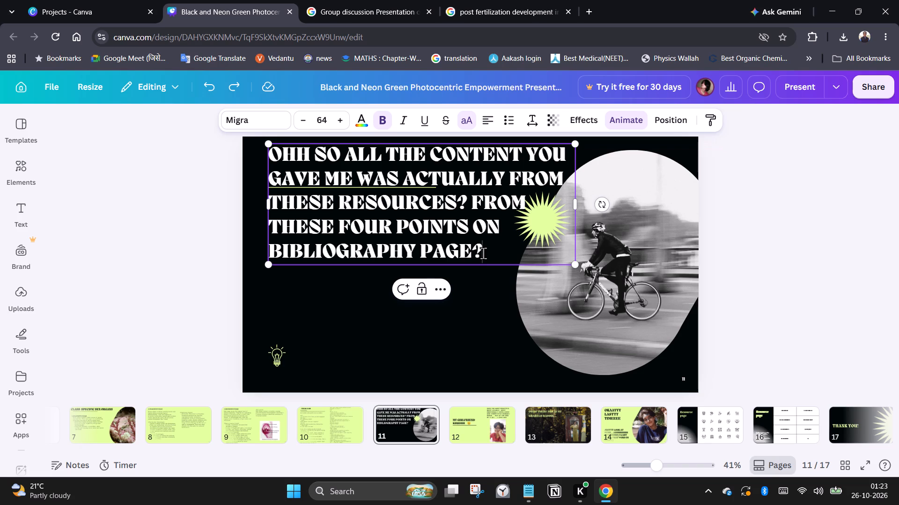
key(BackSpace)
key(BackSpace)
key(BackSpace)
key(BackSpace)
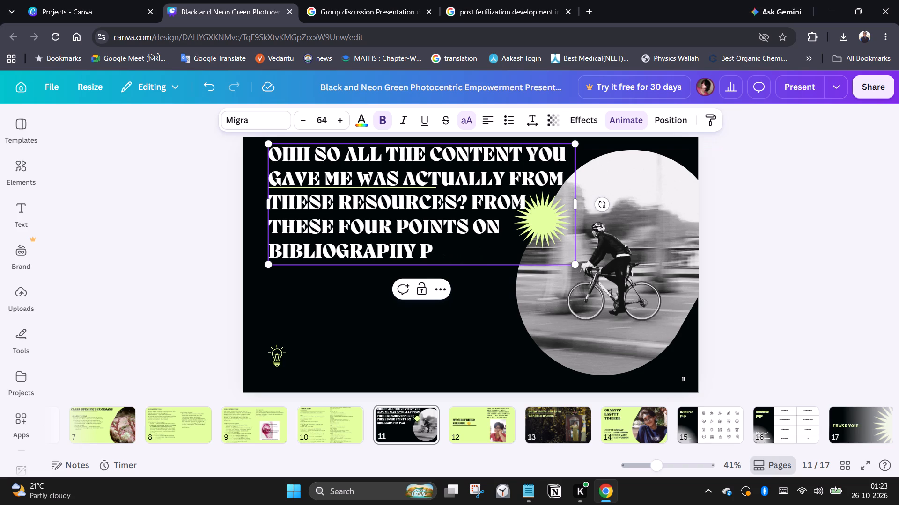
key(BackSpace)
key(BackSpace)
key(BackSpace)
key(BackSpace)
key(BackSpace)
key(BackSpace)
key(BackSpace)
key(BackSpace)
key(BackSpace)
key(BackSpace)
key(BackSpace)
key(BackSpace)
key(BackSpace)
key(BackSpace)
key(BackSpace)
key(BackSpace)
key(BackSpace)
key(BackSpace)
key(BackSpace)
key(BackSpace)
key(BackSpace)
key(BackSpace)
key(BackSpace)
key(BackSpace)
key(BackSpace)
key(BackSpace)
key(BackSpace)
key(BackSpace)
key(BackSpace)
key(BackSpace)
key(BackSpace)
key(BackSpace)
key(BackSpace)
key(BackSpace)
key(BackSpace)
key(BackSpace)
key(BackSpace)
key(BackSpace)
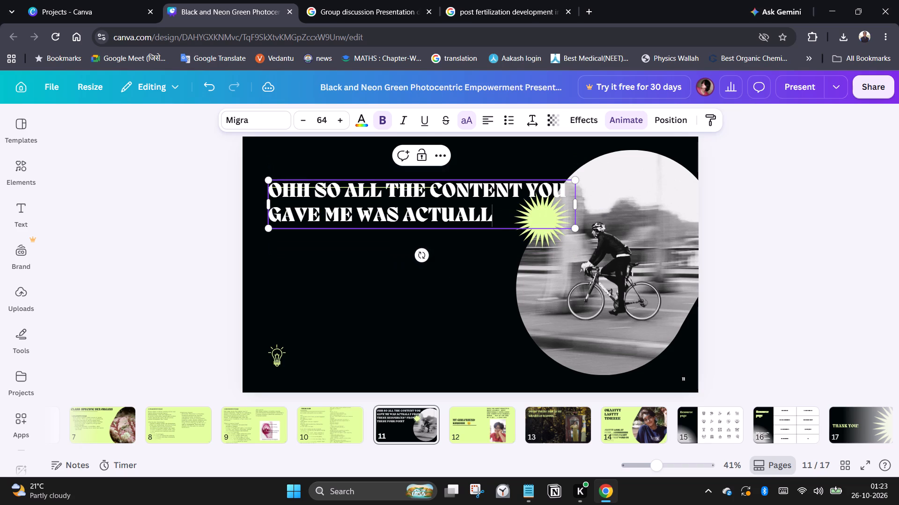
key(BackSpace)
key(BackSpace)
key(BackSpace)
key(BackSpace)
key(BackSpace)
key(BackSpace)
key(BackSpace)
key(BackSpace)
key(BackSpace)
key(BackSpace)
key(BackSpace)
key(BackSpace)
key(BackSpace)
key(BackSpace)
key(BackSpace)
key(BackSpace)
key(BackSpace)
key(BackSpace)
key(BackSpace)
key(BackSpace)
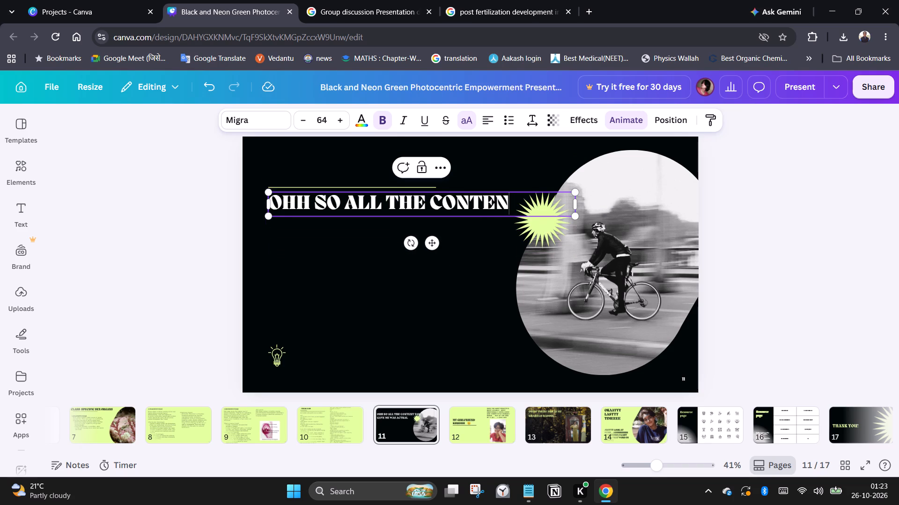
key(BackSpace)
key(BackSpace)
key(BackSpace)
key(BackSpace)
key(BackSpace)
key(BackSpace)
key(BackSpace)
key(BackSpace)
key(BackSpace)
key(BackSpace)
key(BackSpace)
key(BackSpace)
key(BackSpace)
key(BackSpace)
key(BackSpace)
key(BackSpace)
key(BackSpace)
key(BackSpace)
key(BackSpace)
key(BackSpace)
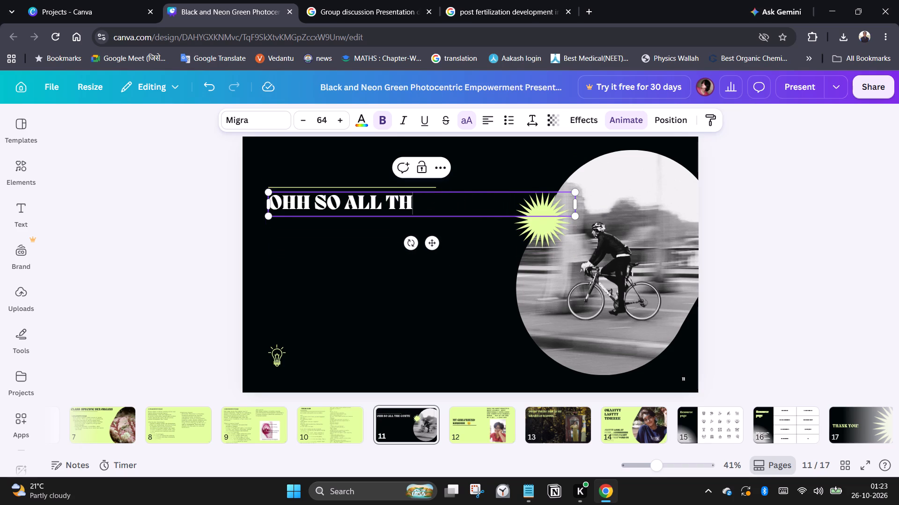
key(BackSpace)
key(BackSpace)
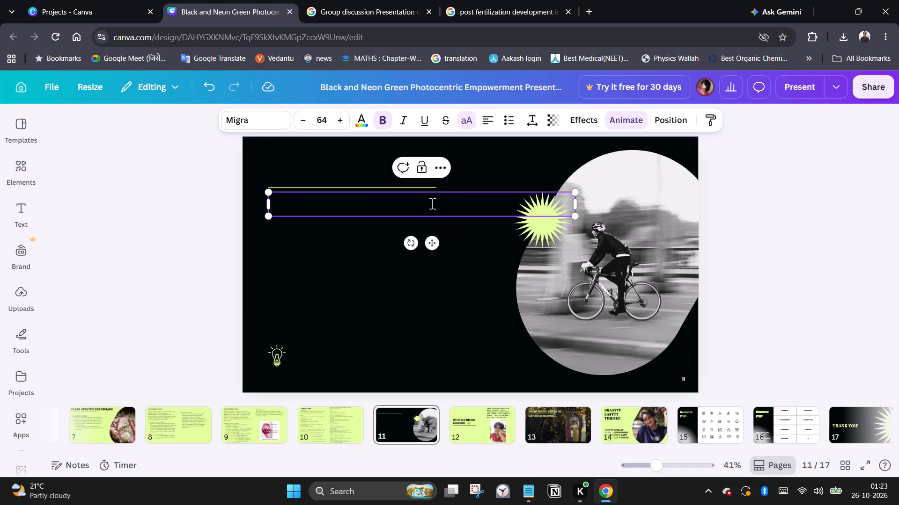
key(h)
key(BackSpace)
Copy "The Evolutionary Miracle: Chara" from the Notepad outline and paste it as the page 11 heading in Canva.
click(531, 491)
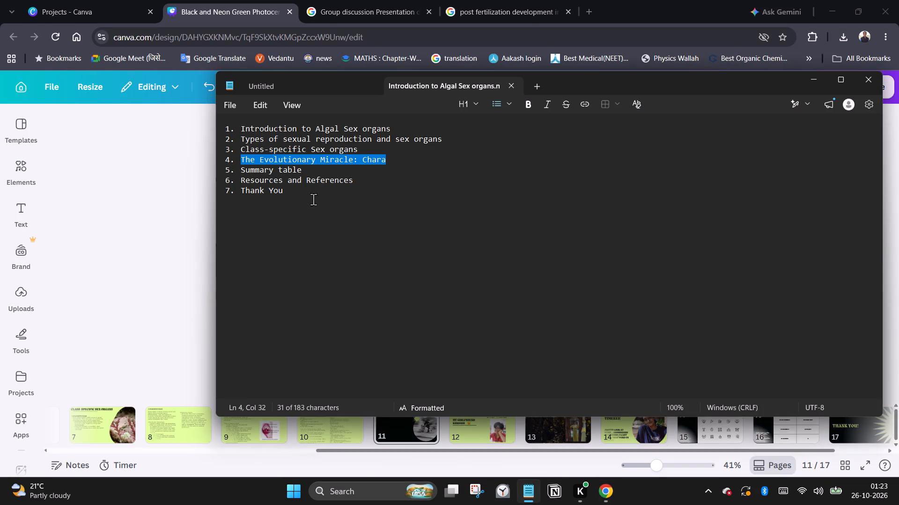
right_click(360, 158)
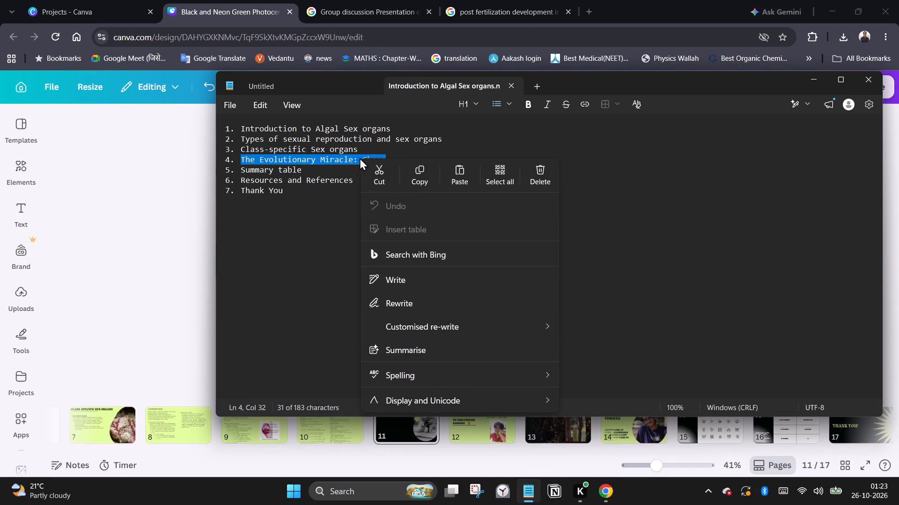
click(423, 172)
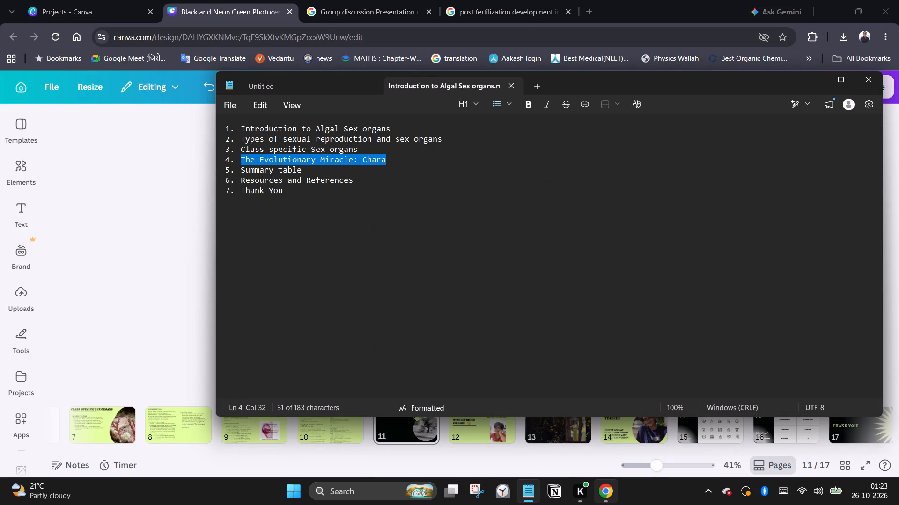
click(609, 485)
click(348, 200)
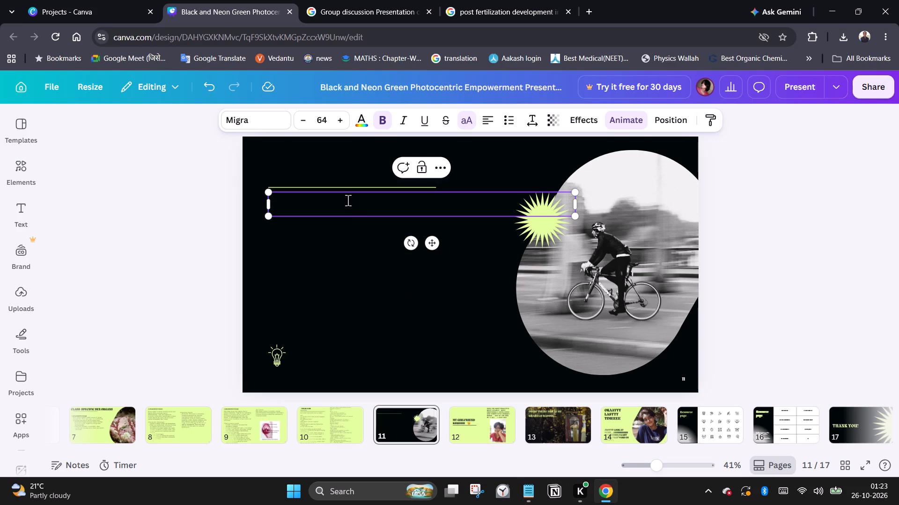
key(ctrl+v)
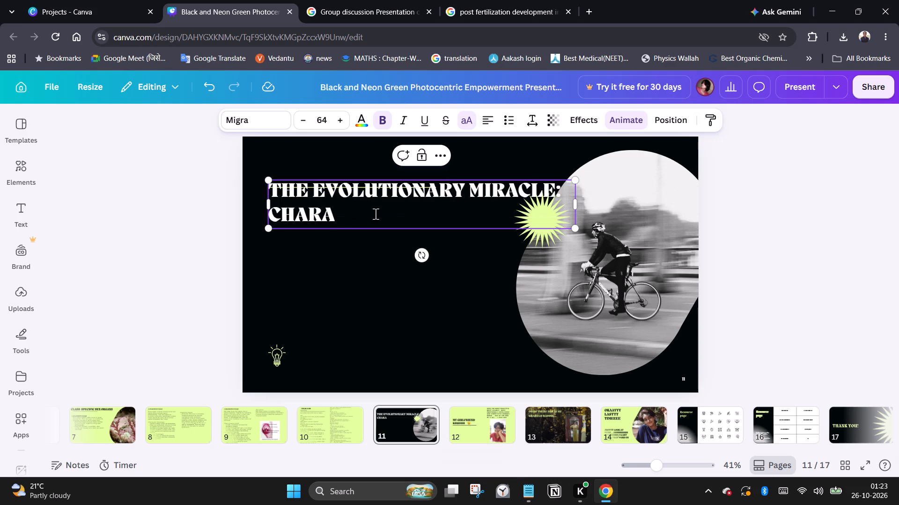
Move the page 11 heading text box slightly upward and closer to the slide's left edge.
drag(379, 214, 371, 191)
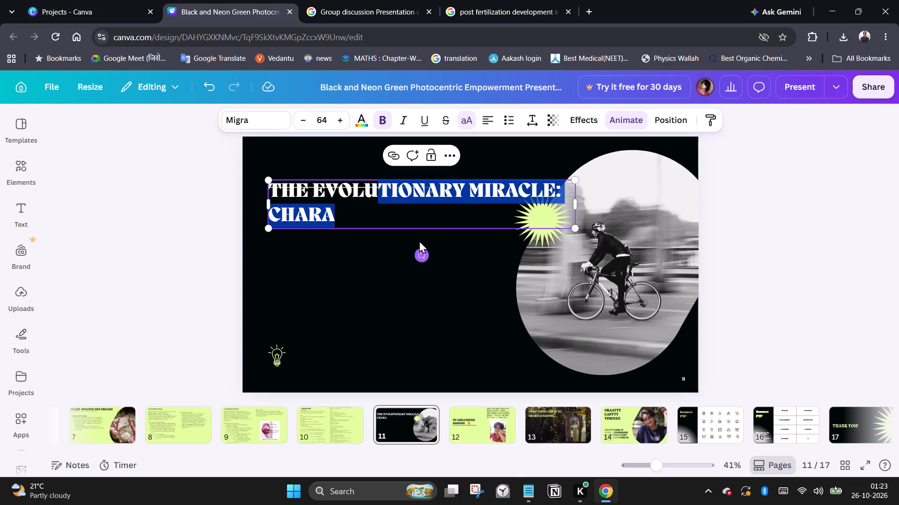
drag(420, 231, 411, 205)
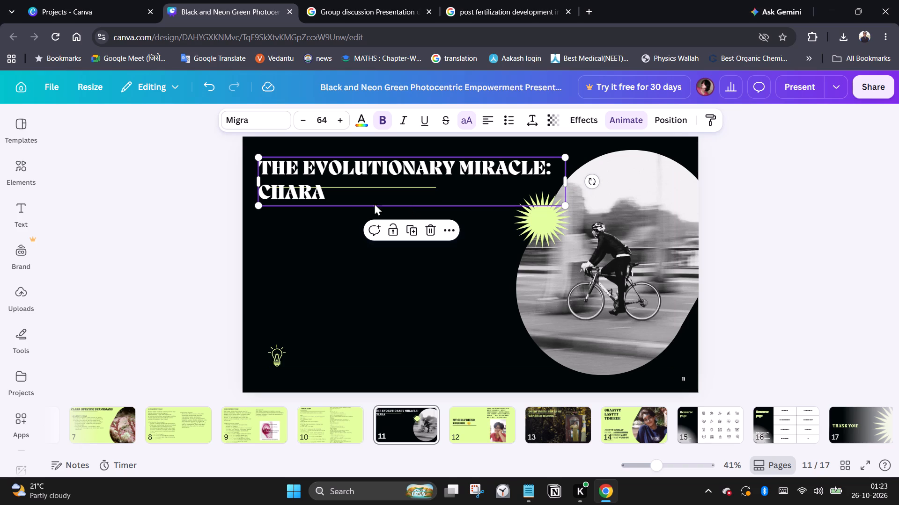
Scale the page 11 heading down to size 57.8 and widen its text box so the heading fits on one line.
drag(565, 204, 536, 194)
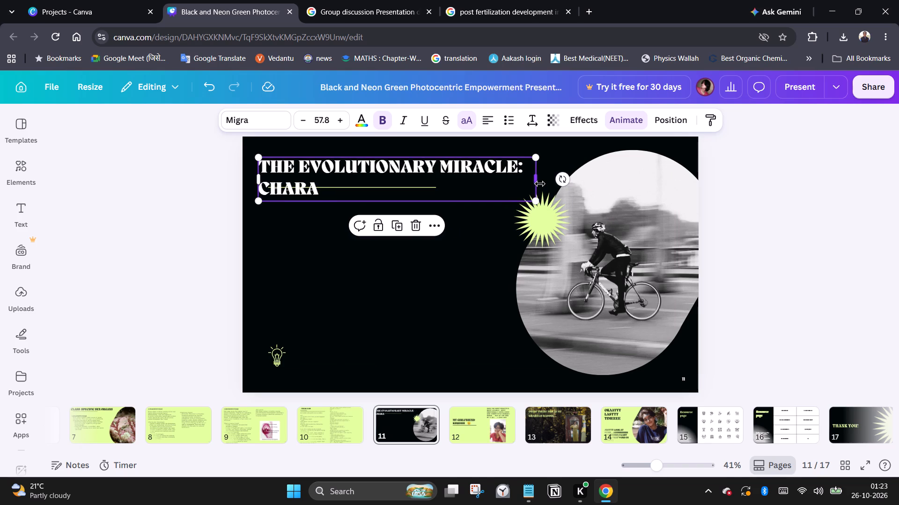
drag(538, 181, 581, 176)
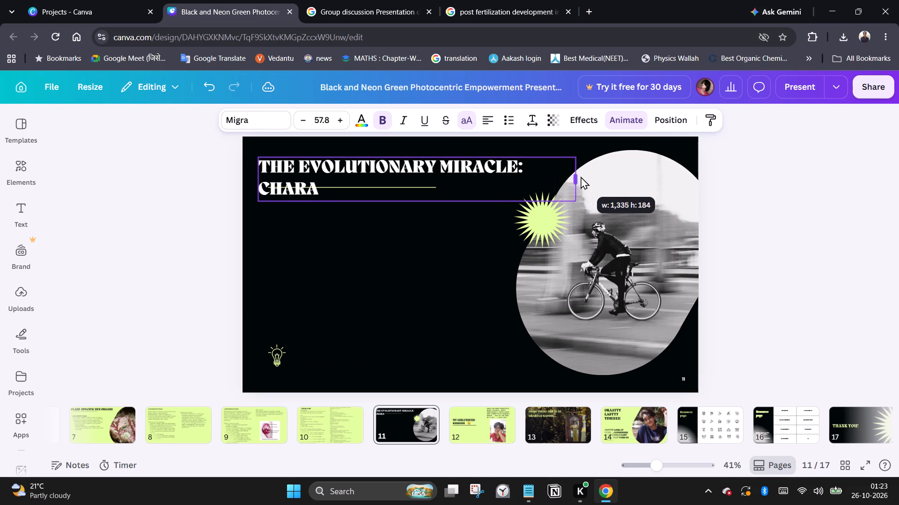
drag(581, 176, 601, 173)
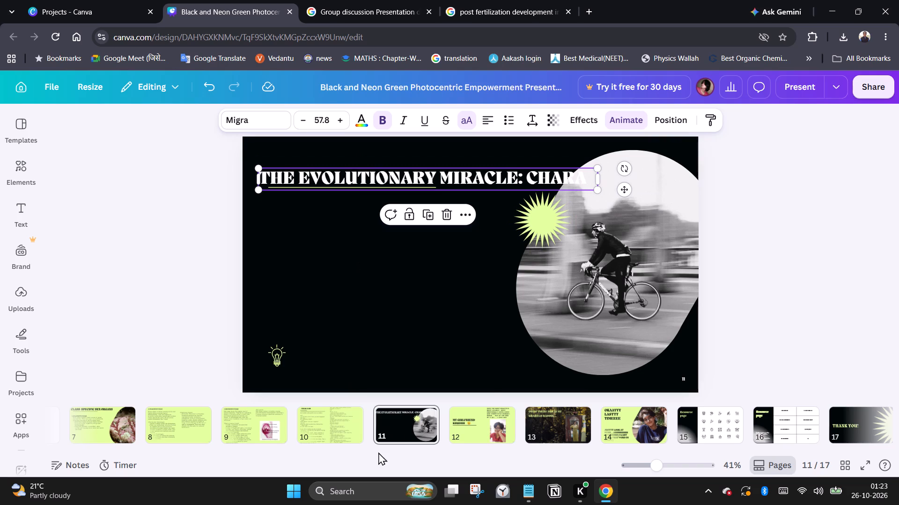
Check the heading's font size on page 7 and increase the page 11 heading's font size to 64.8.
click(96, 427)
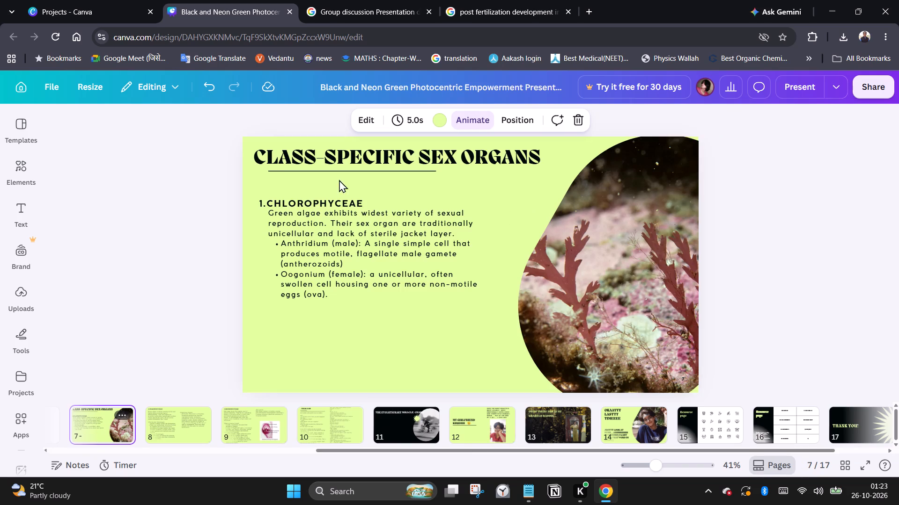
click(385, 160)
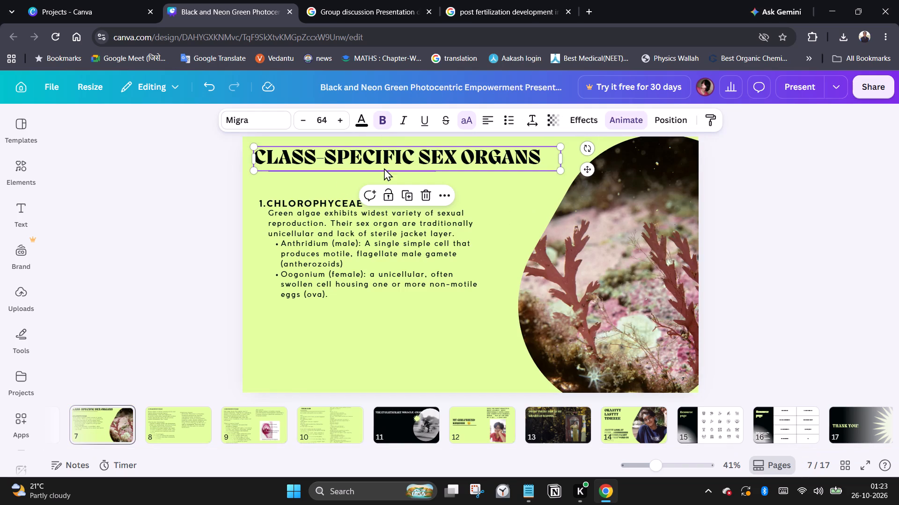
click(403, 425)
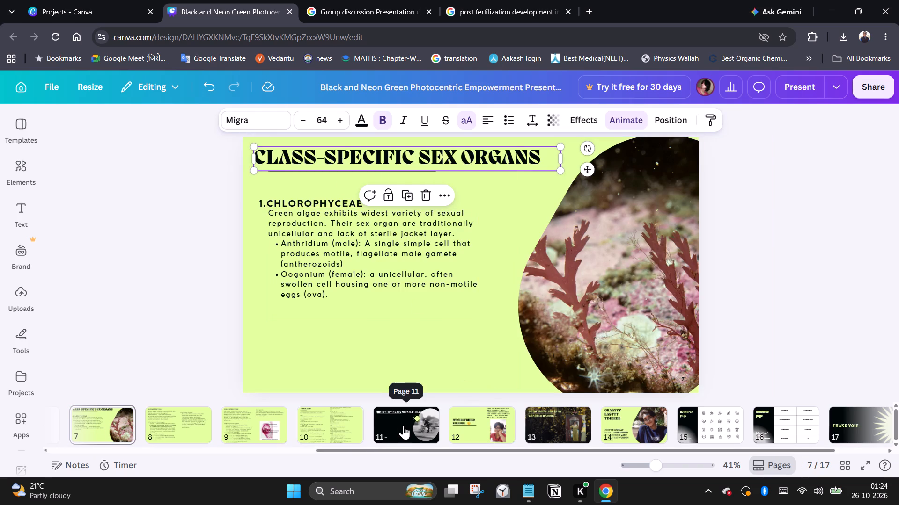
click(378, 170)
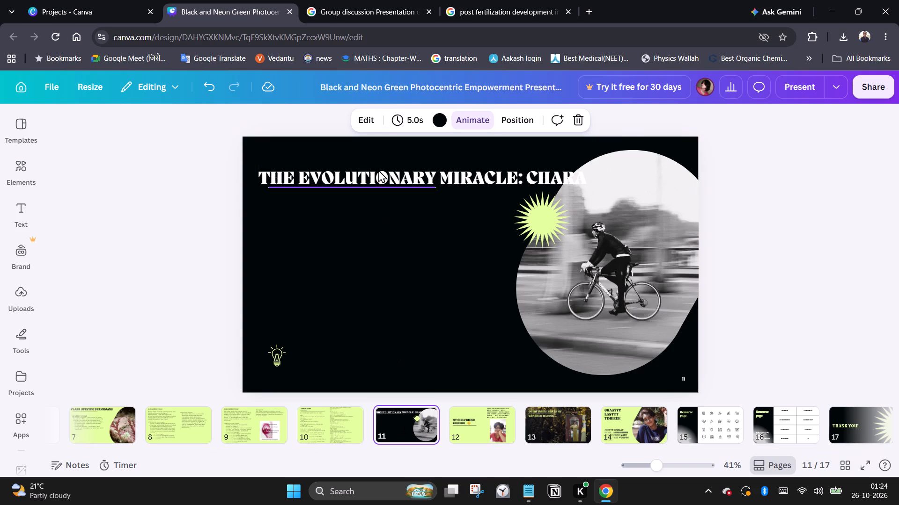
click(339, 123)
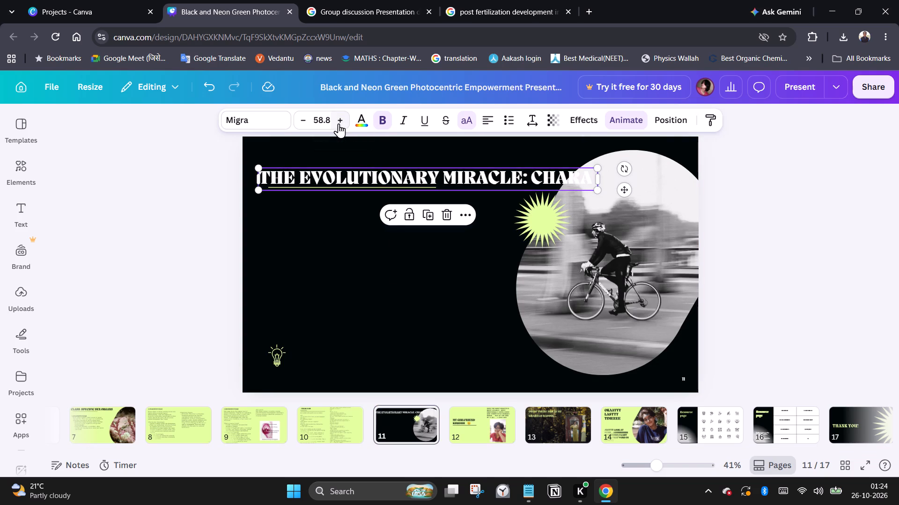
click(339, 123)
click(339, 123)
click(339, 123)
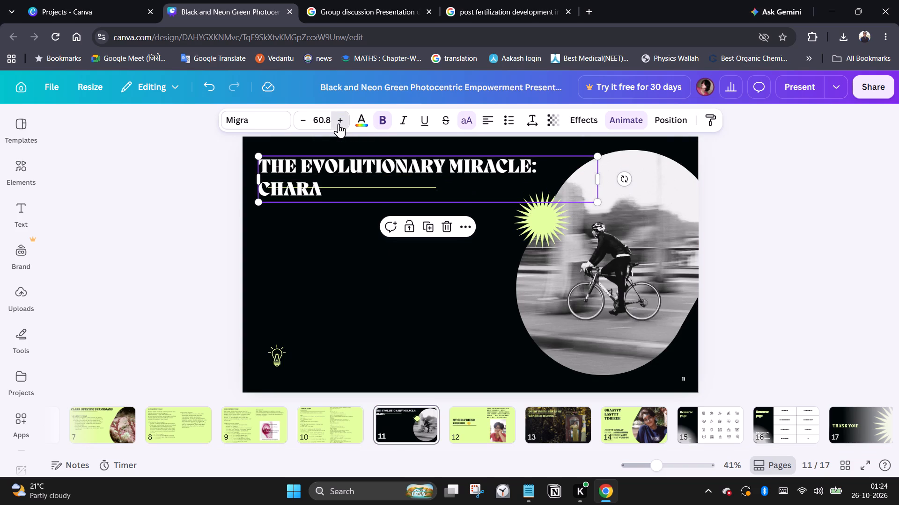
triple_click(339, 123)
click(339, 123)
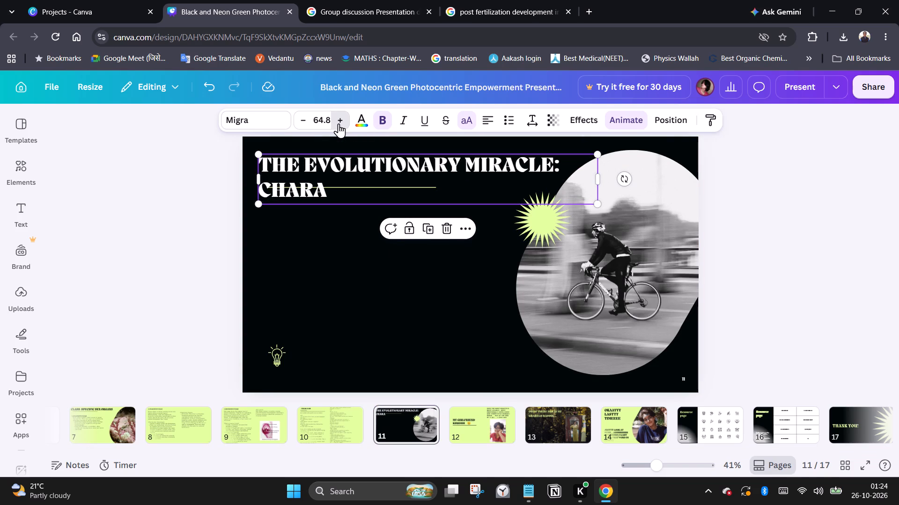
Set the page 11 heading's font size to 64.
click(325, 120)
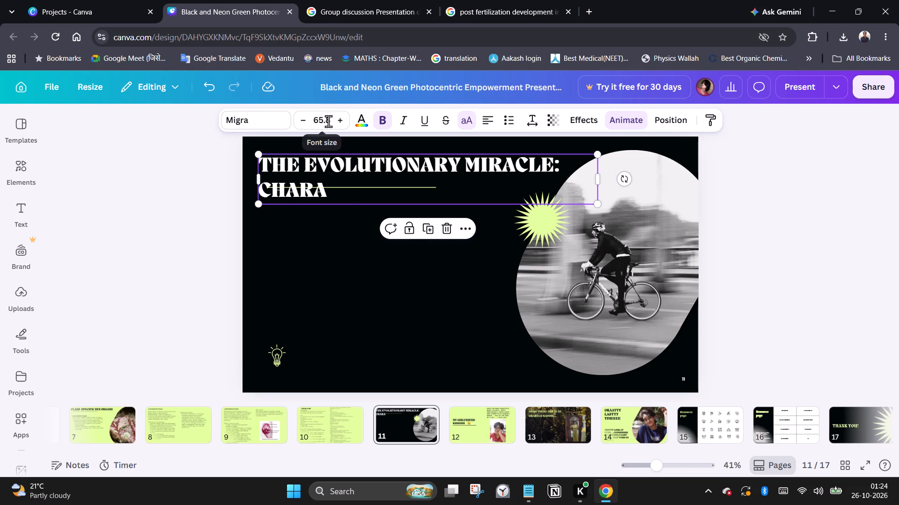
click(331, 120)
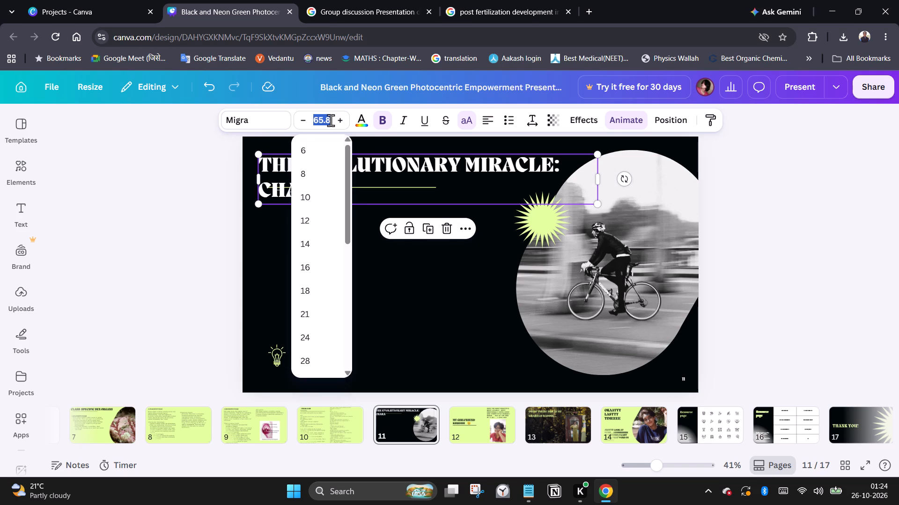
key(BackSpace)
text(64)
click(177, 215)
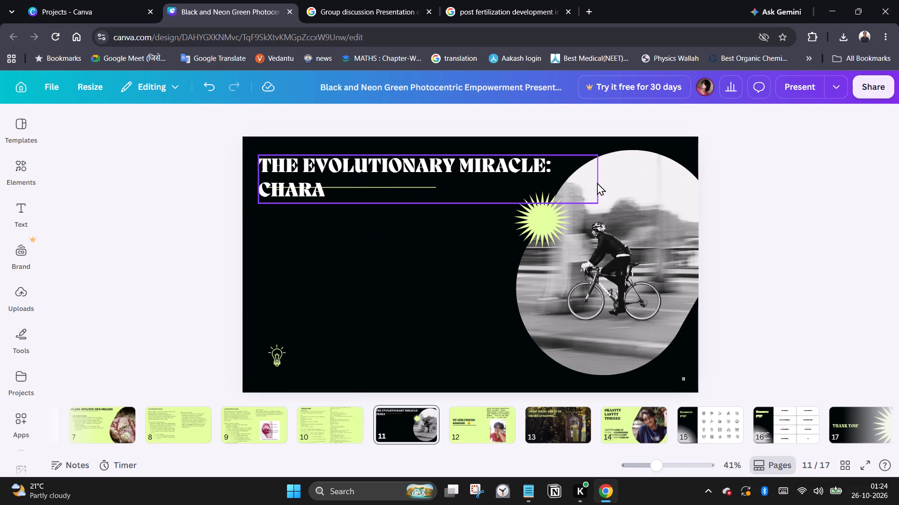
Widen the page 11 heading's text box to fit one line and move it up near the slide's upper-left corner.
click(506, 160)
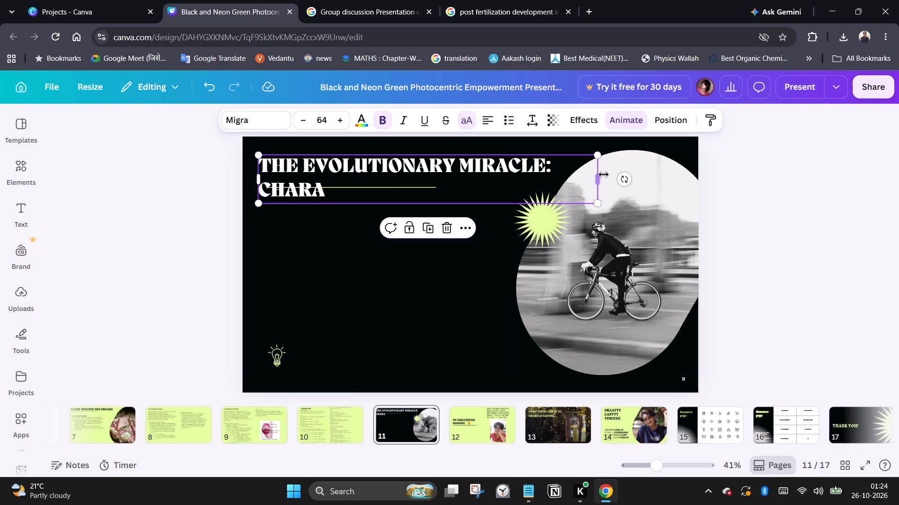
drag(598, 178, 634, 173)
drag(447, 178, 436, 163)
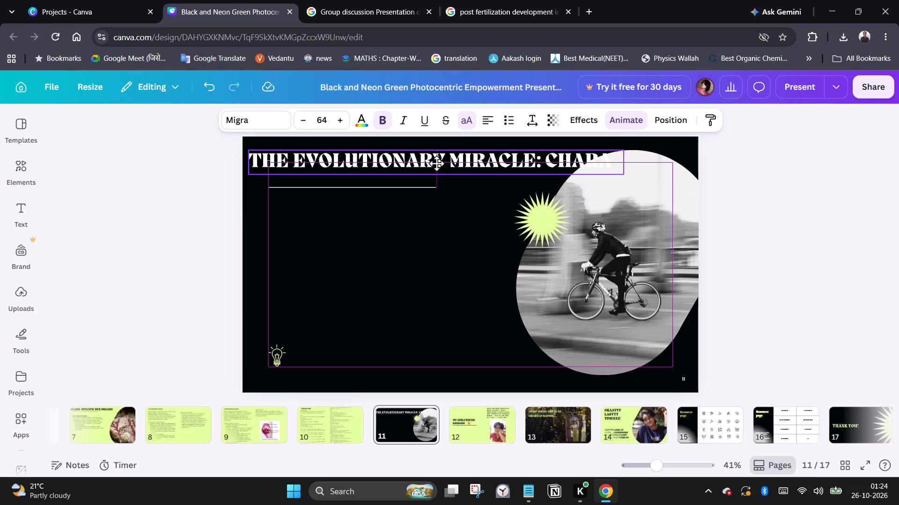
drag(436, 163, 451, 162)
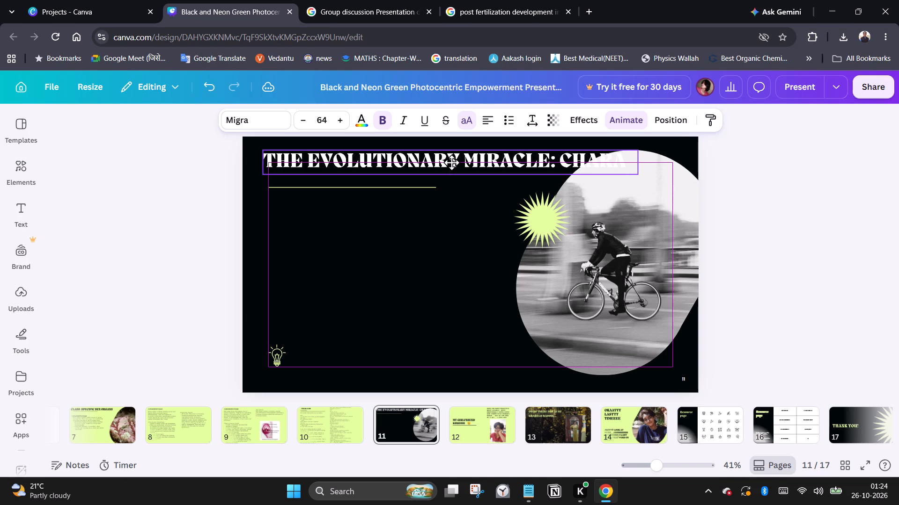
drag(451, 162, 448, 162)
Nudge the "Class-Specific Sex Organs" heading on page 7 slightly away from the slide's left edge.
click(106, 416)
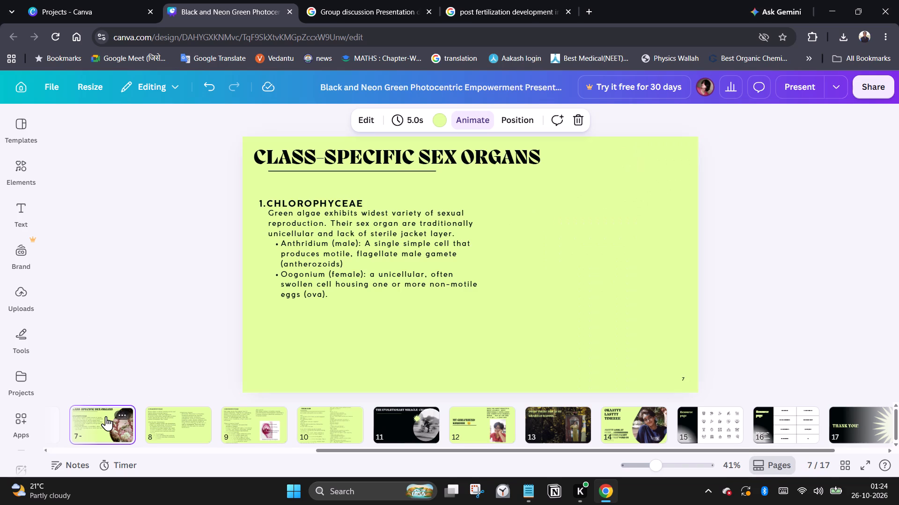
click(392, 156)
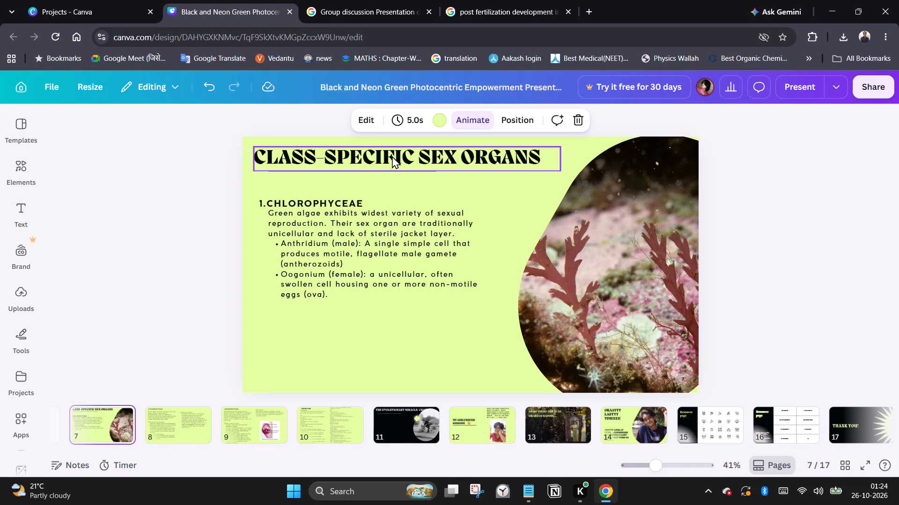
click(392, 156)
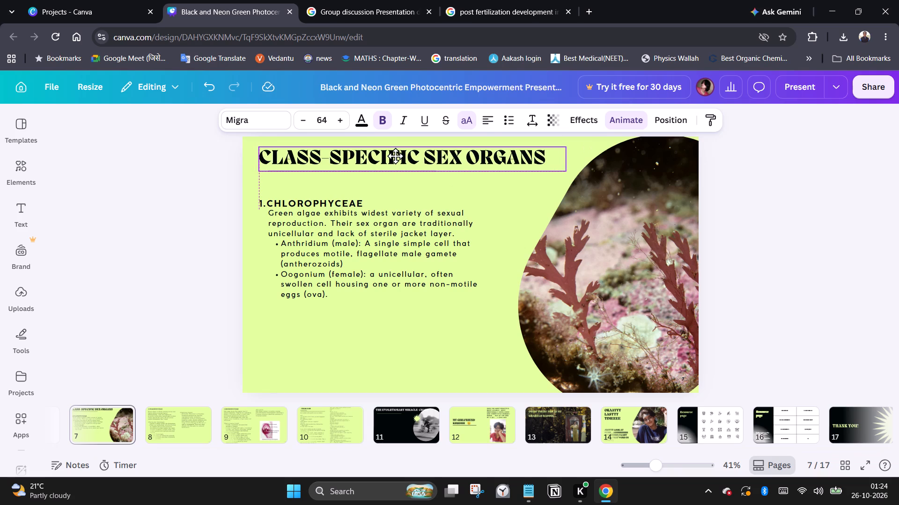
Nudge the page 11 heading slightly upward and fine-tune its left offset, comparing it with the heading position on page 7.
click(419, 422)
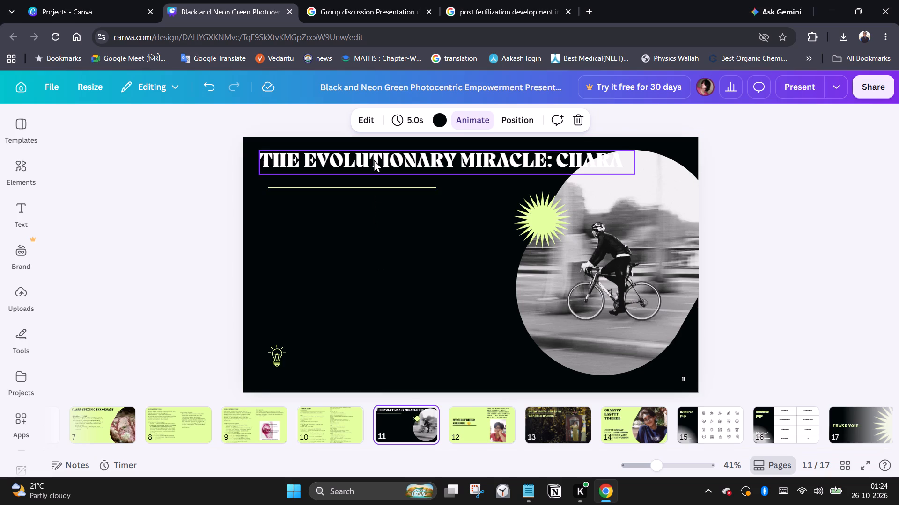
click(374, 158)
click(374, 158)
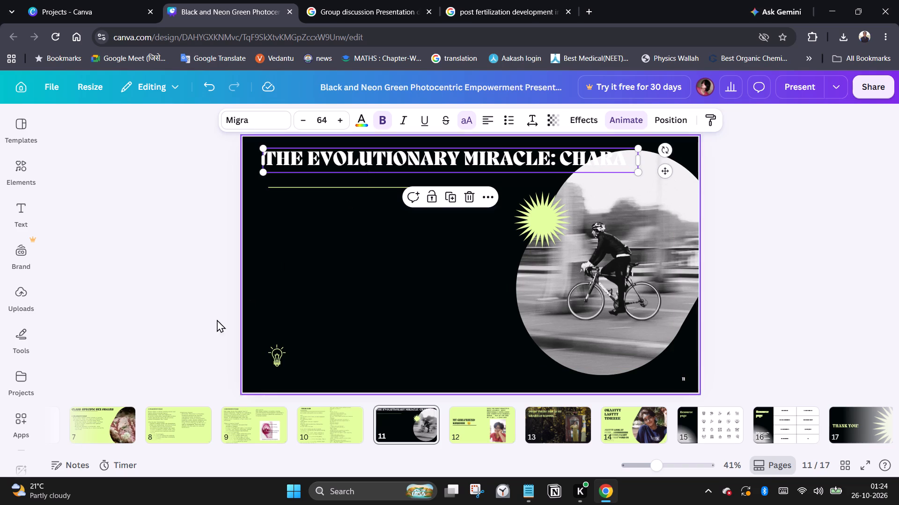
click(110, 431)
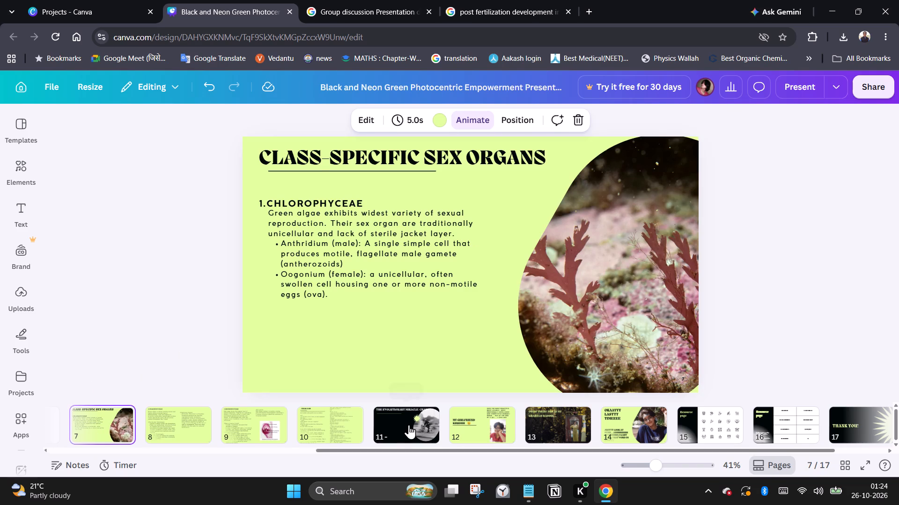
click(409, 425)
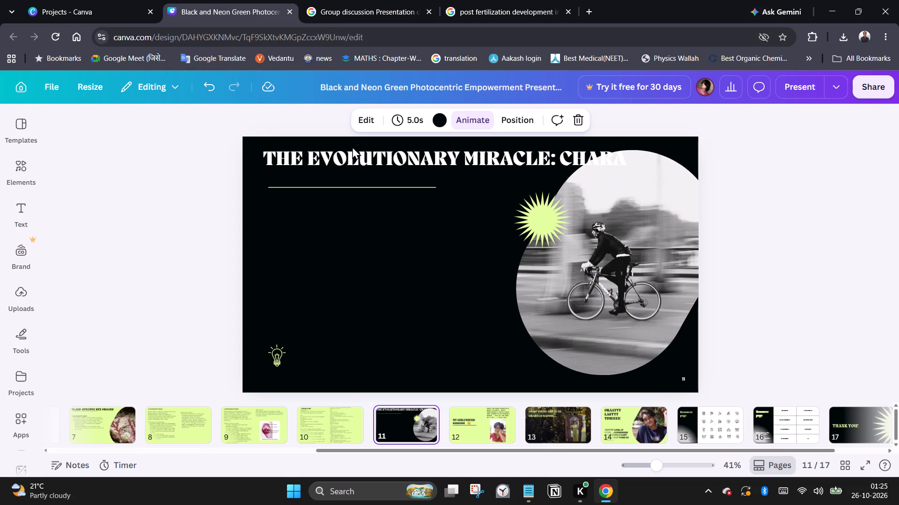
click(358, 159)
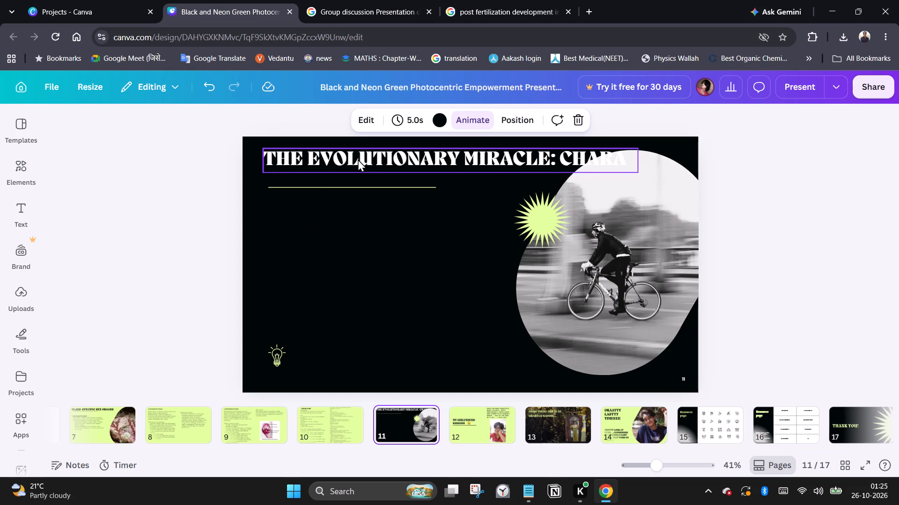
click(351, 159)
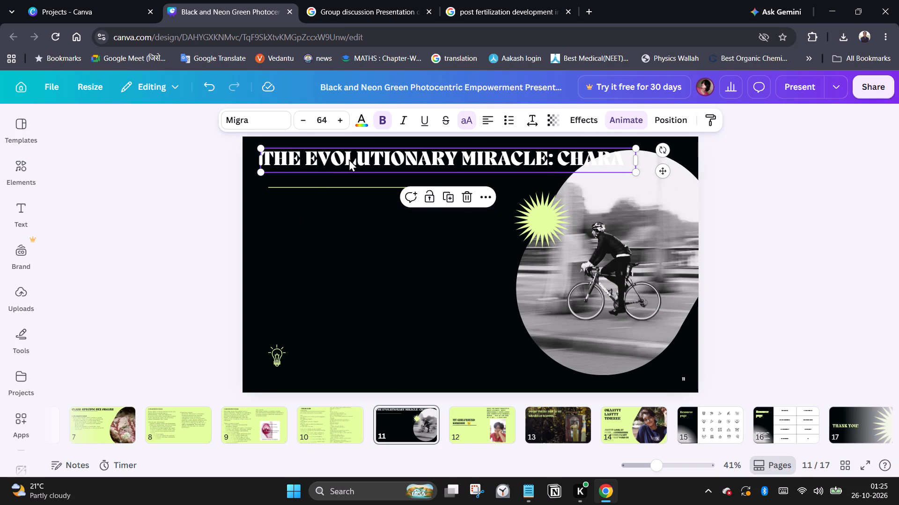
Select the cyclist photo on page 11.
click(636, 263)
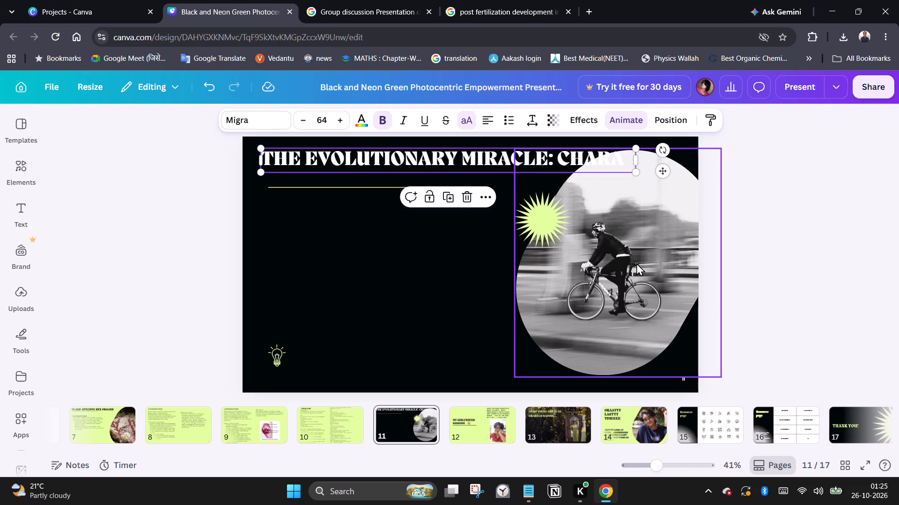
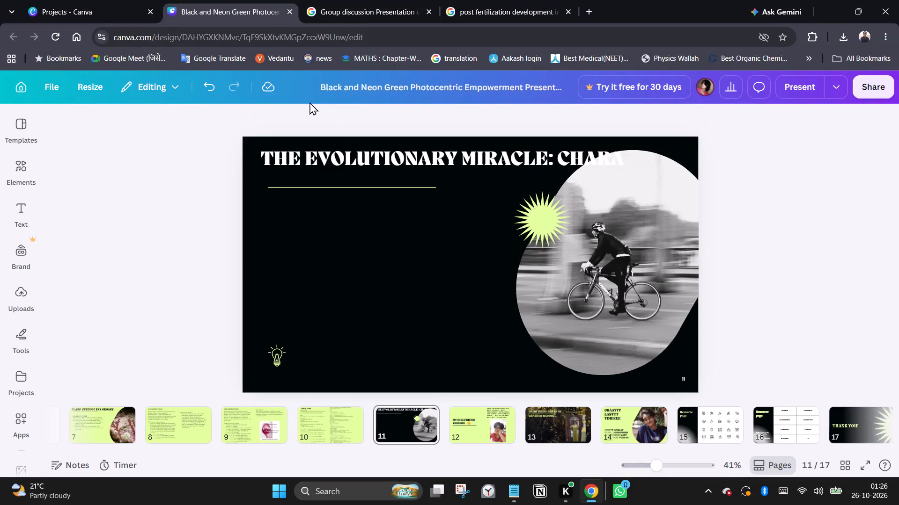
Select the cyclist photo on page 11 and search the replacement photos for "chara".
click(572, 235)
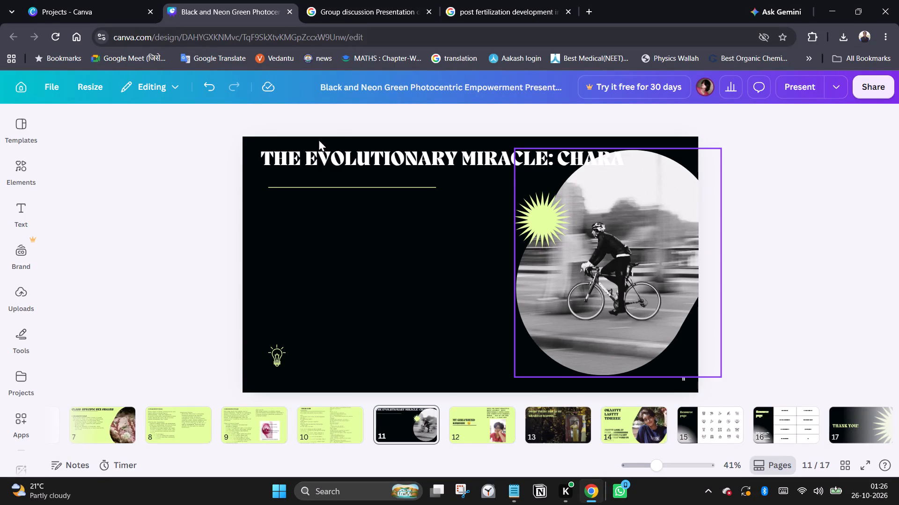
click(604, 287)
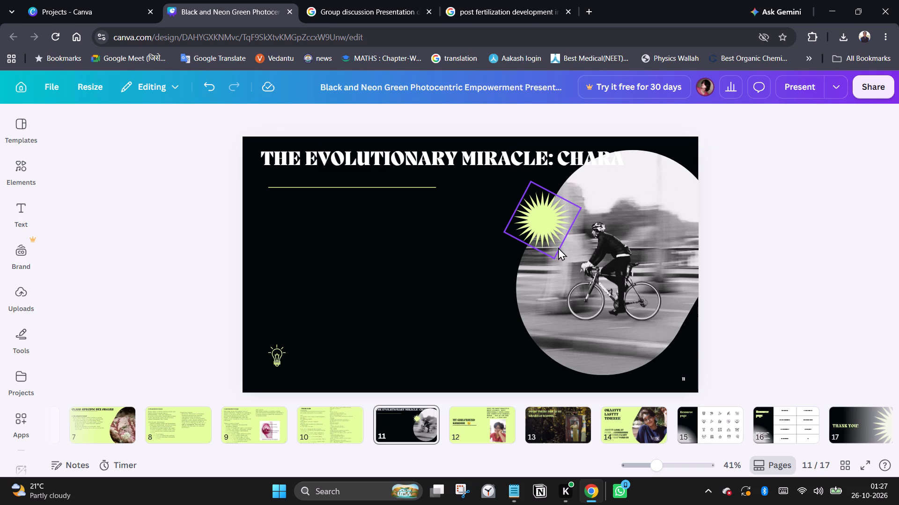
click(586, 292)
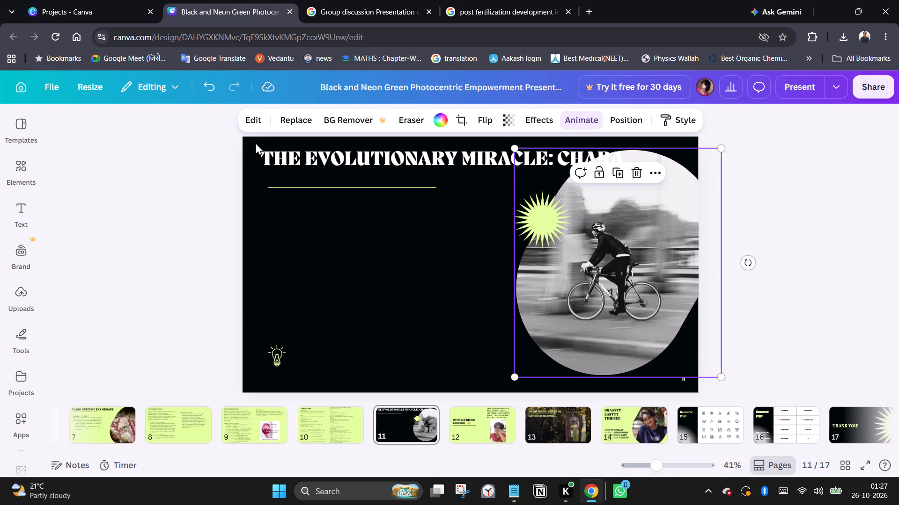
click(303, 120)
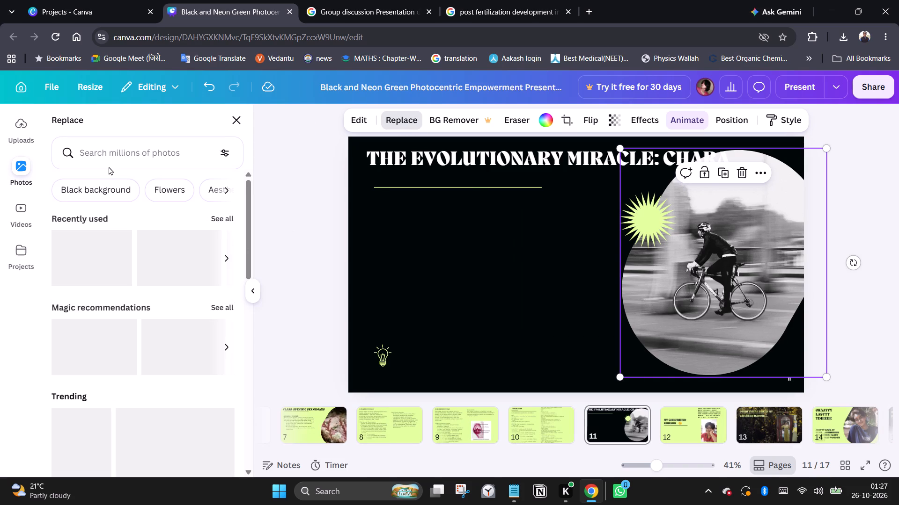
click(147, 157)
text(chara)
key(space)
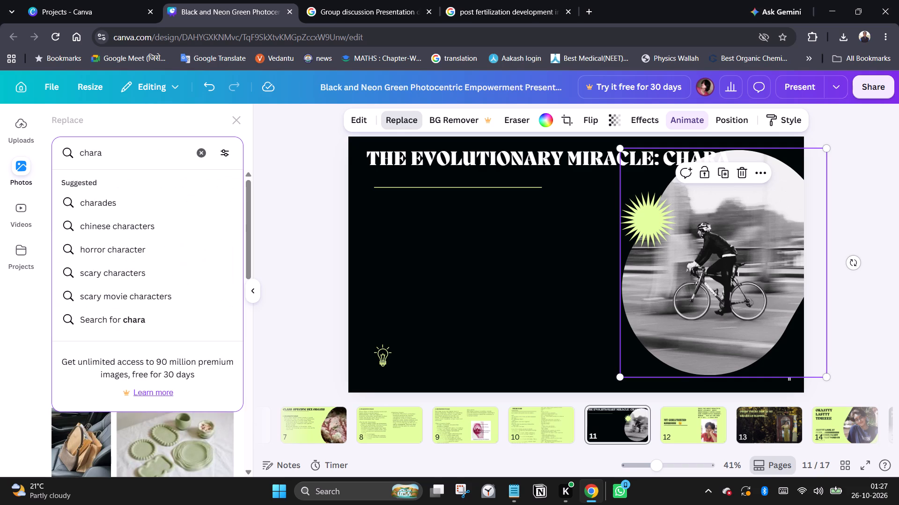
key(Return)
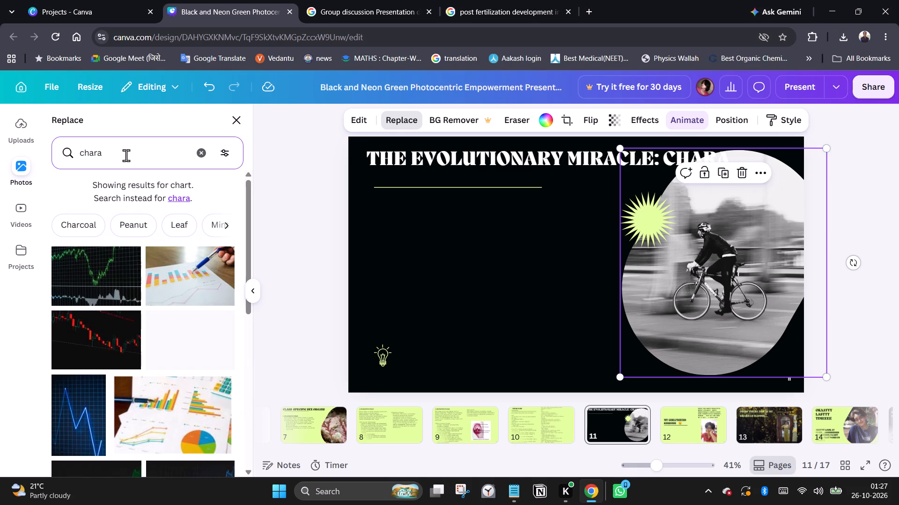
Refine the replacement photo search to "chara algae" and look through the results for a suitable picture.
click(126, 155)
text(algae)
key(Return)
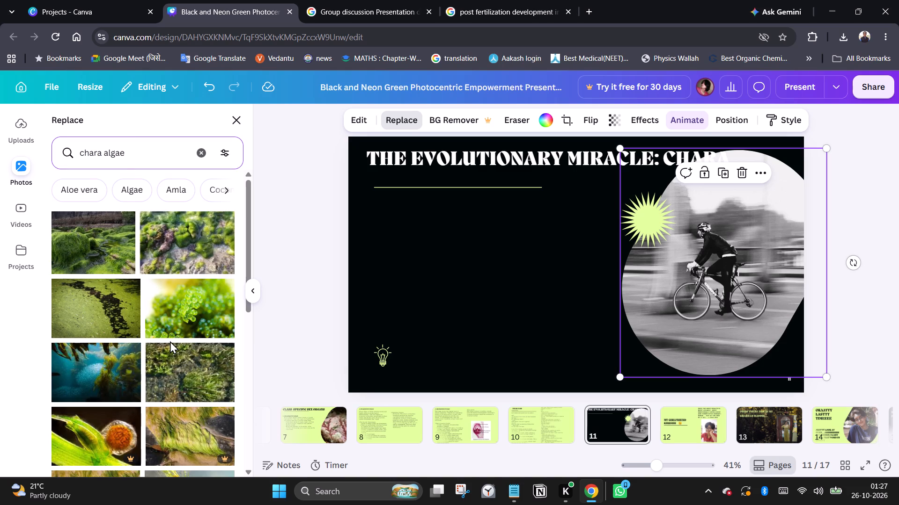
scroll(170, 341, down, 4)
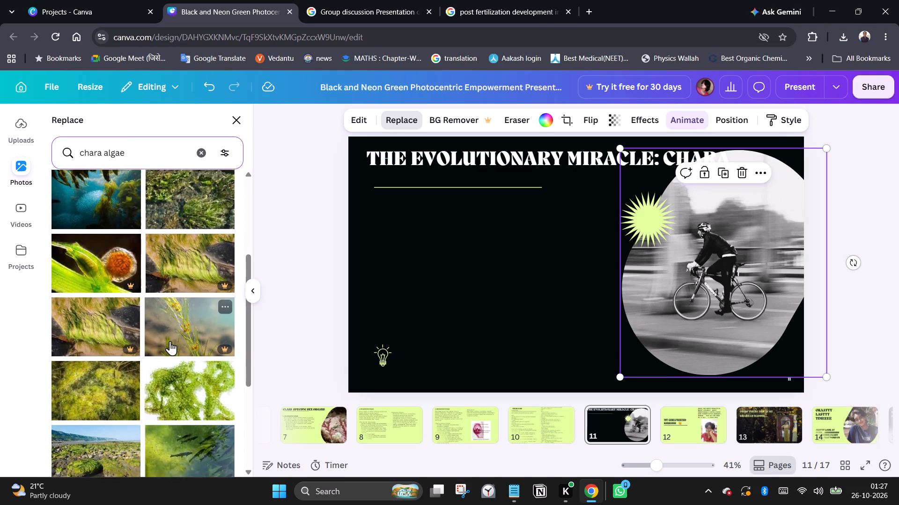
scroll(170, 341, down, 3)
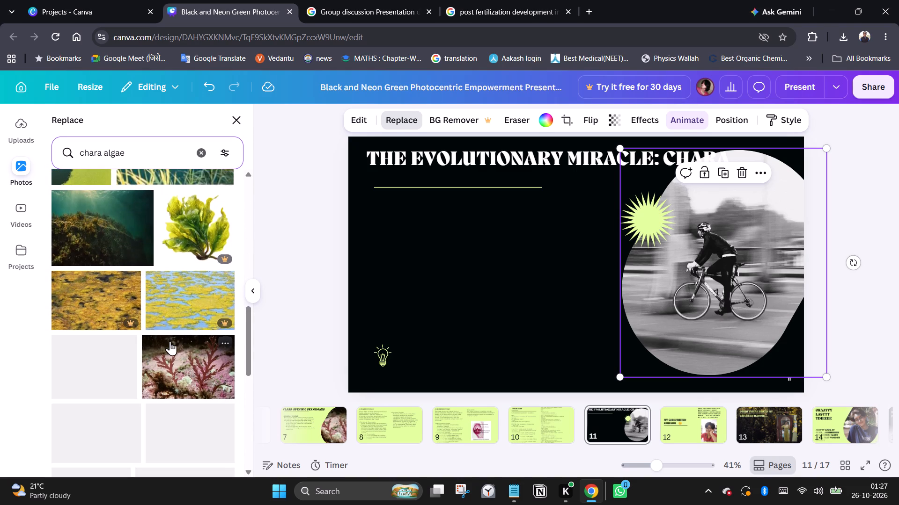
scroll(170, 341, down, 1)
scroll(170, 341, up, 13)
Switch to the Google Images tab and replace the rhodophyceae query with a search for "chara".
click(498, 0)
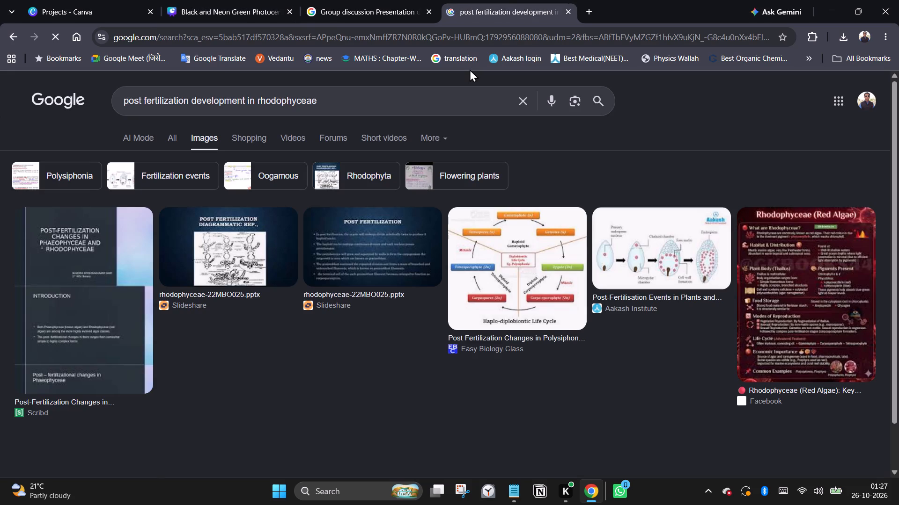
click(357, 100)
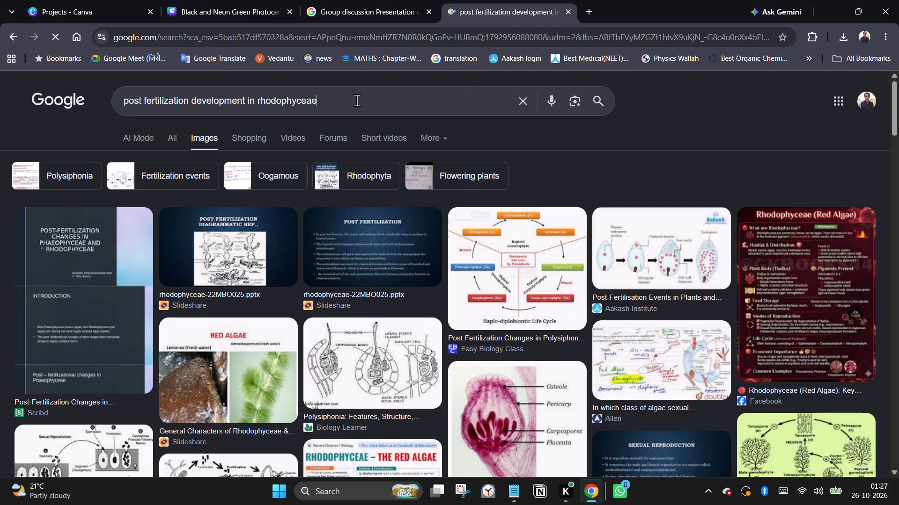
key(BackSpace)
key(BackSpace)
key(BackSpace)
key(BackSpace)
key(BackSpace)
key(BackSpace)
key(BackSpace)
key(BackSpace)
key(BackSpace)
key(BackSpace)
key(BackSpace)
key(BackSpace)
key(BackSpace)
key(BackSpace)
key(BackSpace)
key(BackSpace)
key(BackSpace)
key(BackSpace)
key(BackSpace)
key(BackSpace)
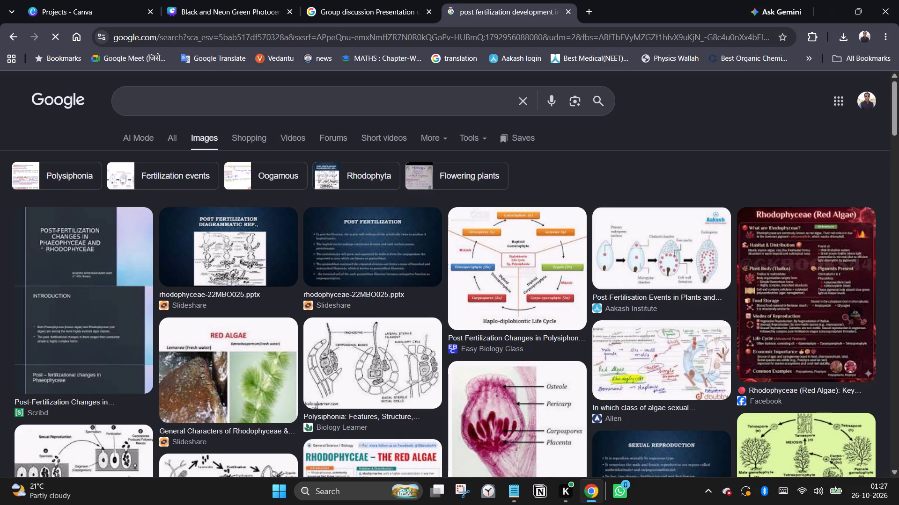
text(chara)
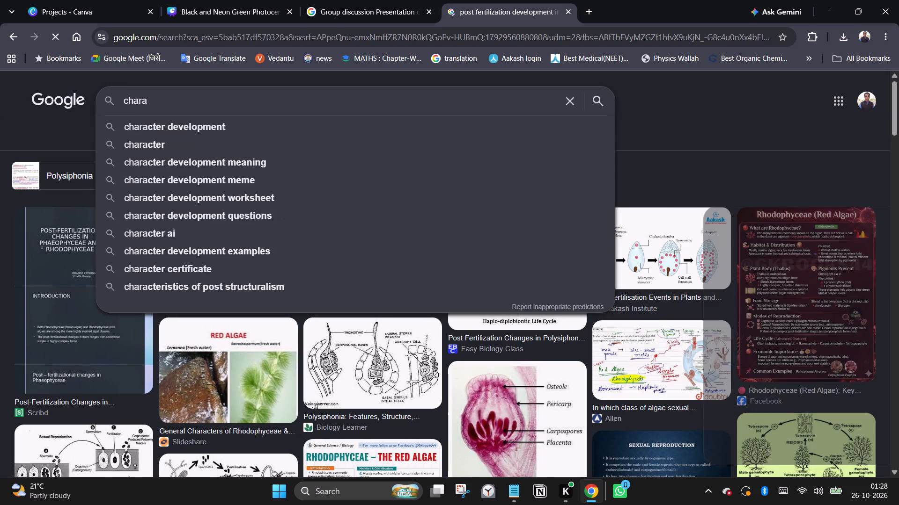
key(Return)
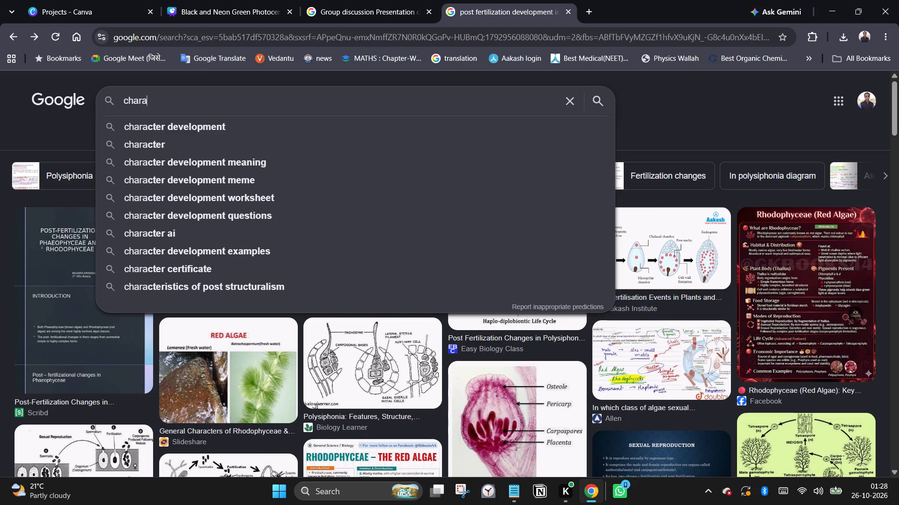
click(357, 100)
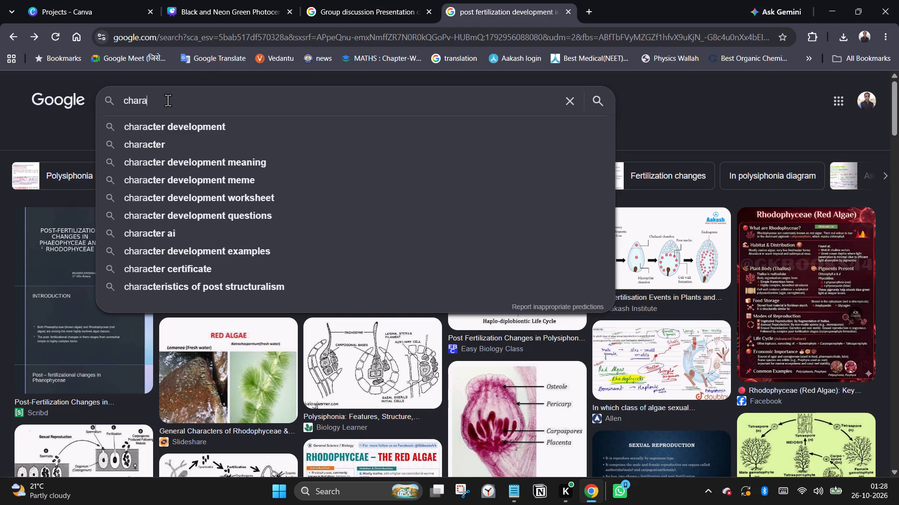
click(168, 100)
key(Return)
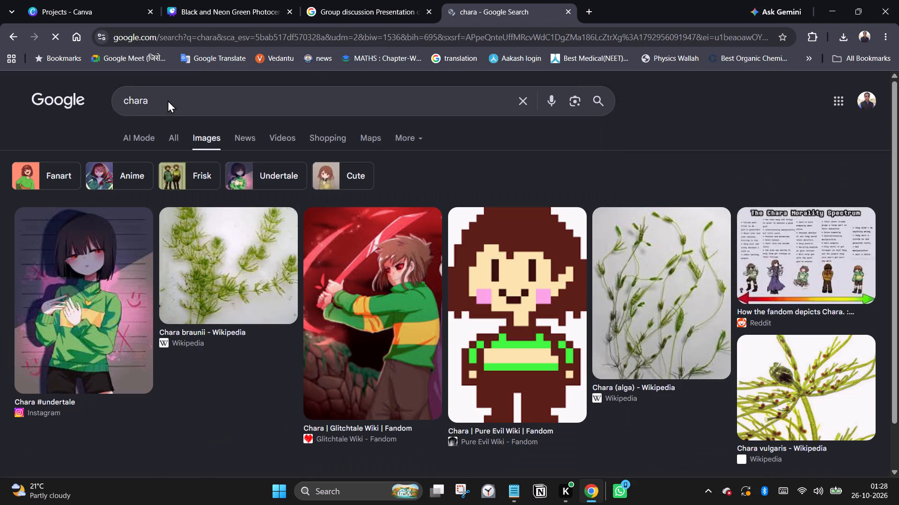
Refine the Google image search to "chara algae" and browse the results for a picture suited to page 11.
click(203, 98)
key(space)
text(algae)
key(Return)
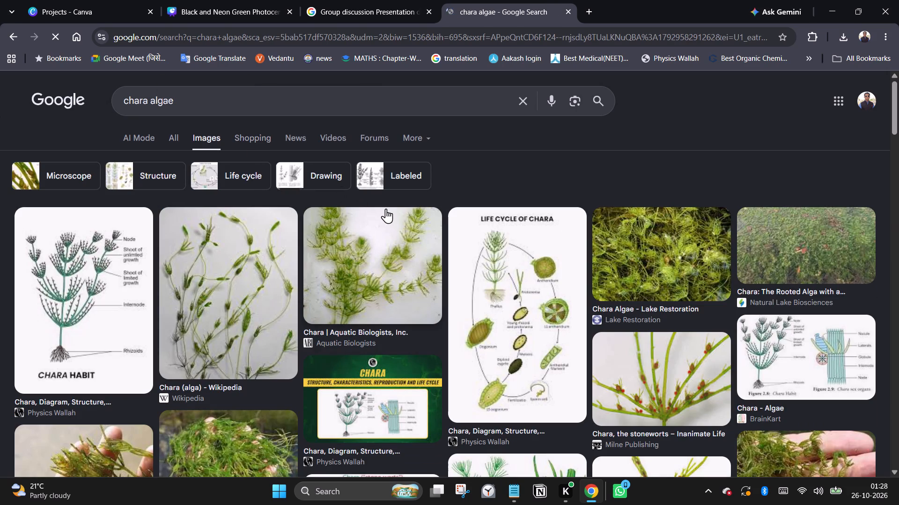
scroll(397, 290, down, 2)
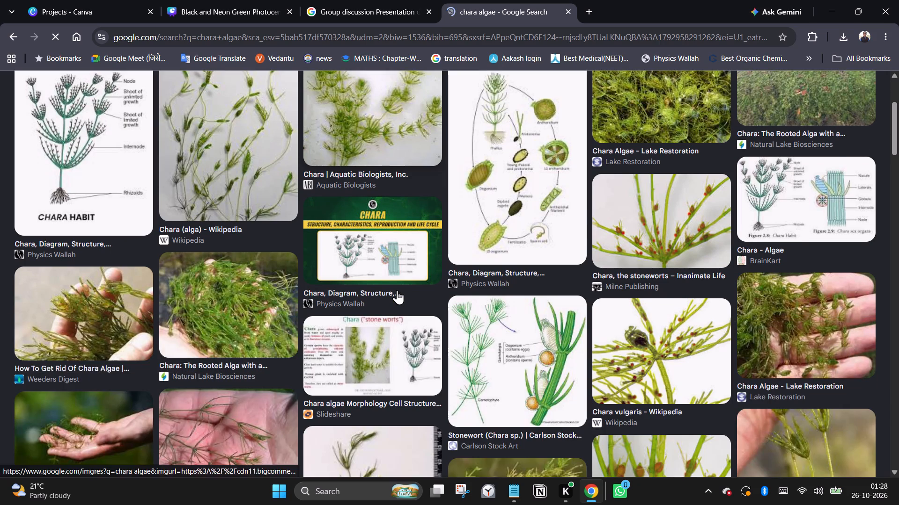
scroll(397, 290, down, 1)
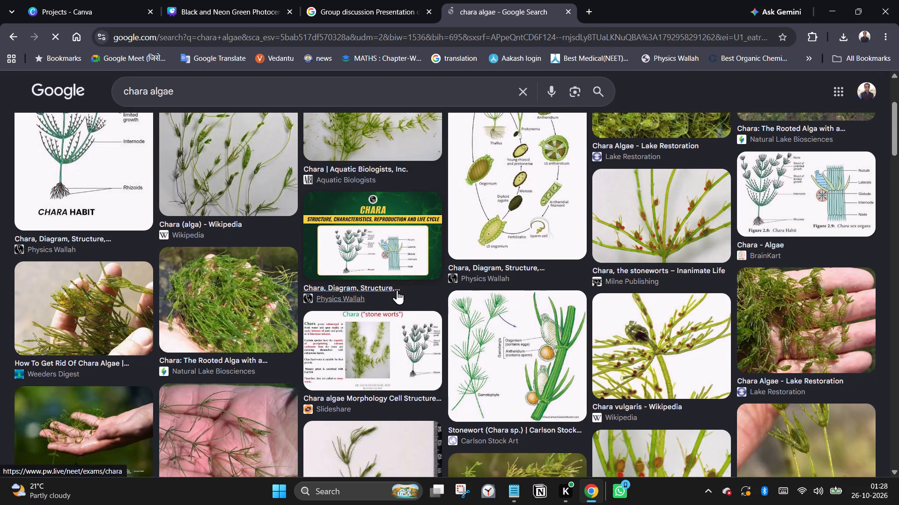
scroll(397, 290, down, 2)
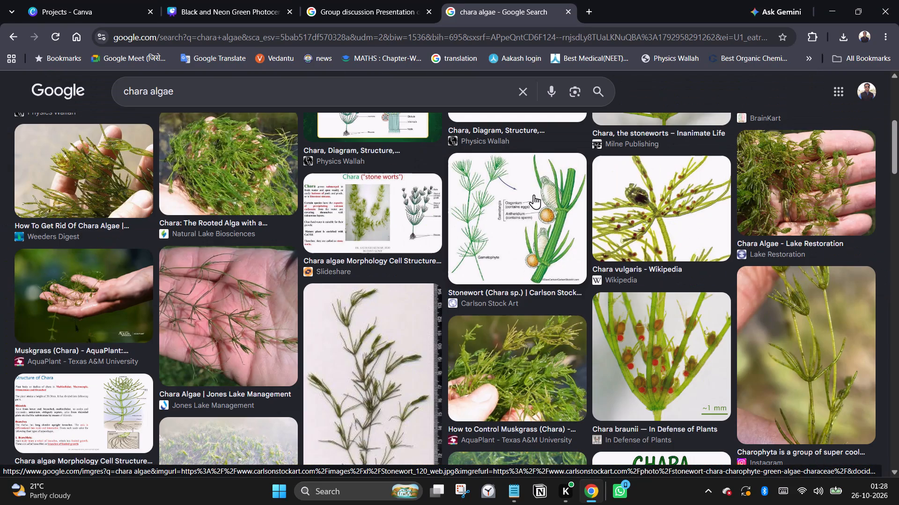
scroll(534, 195, down, 3)
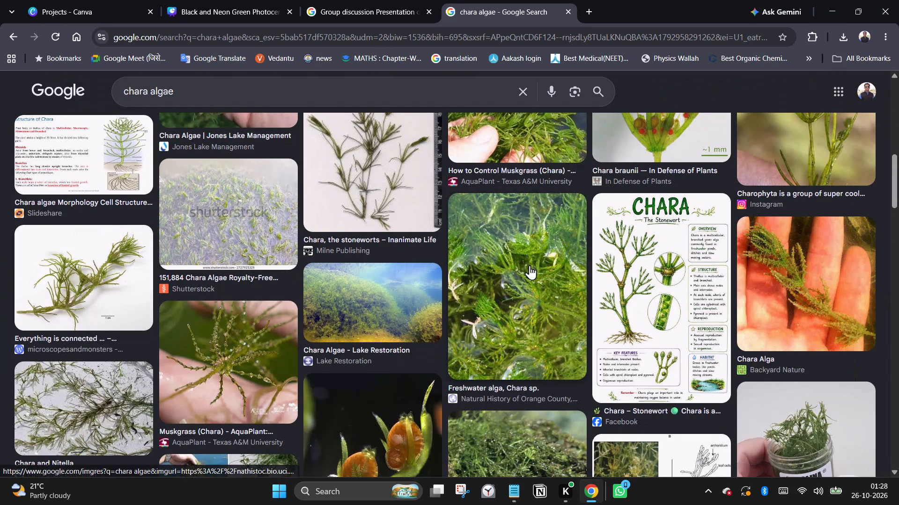
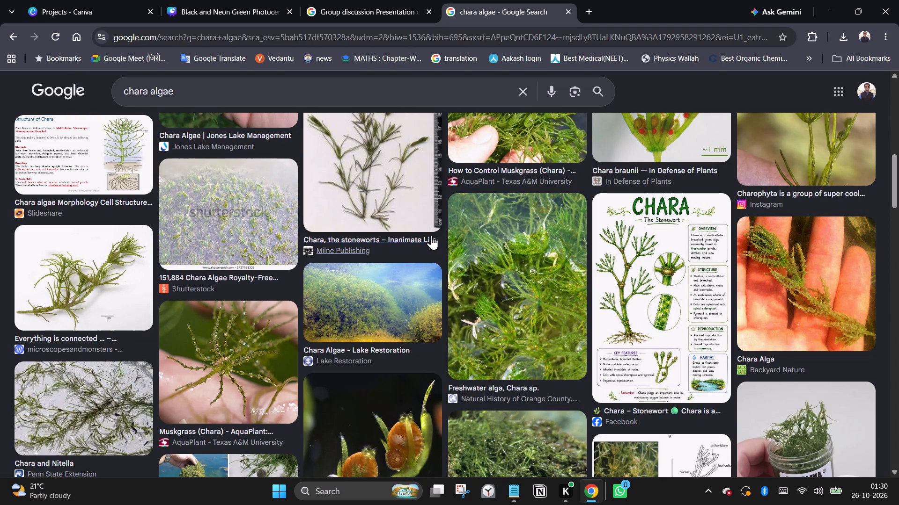
Look further through the "chara algae" image results for a picture suited to page 11.
scroll(444, 237, up, 3)
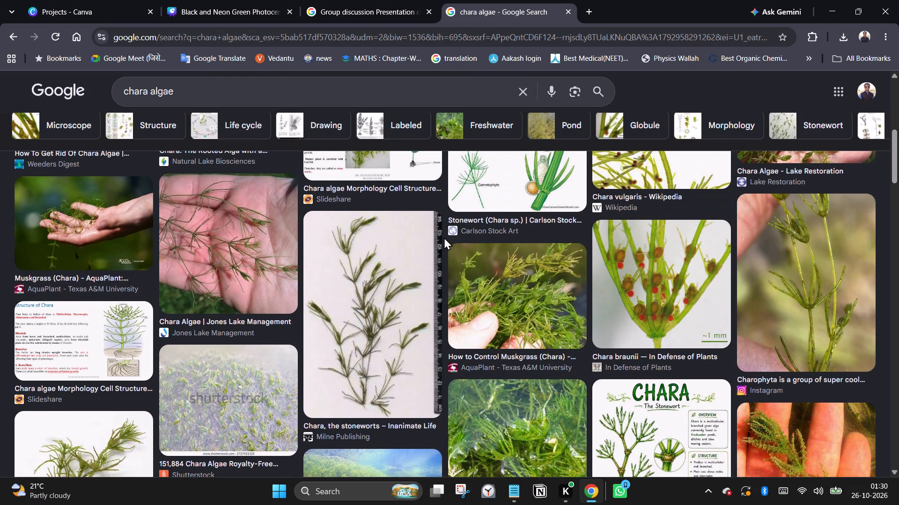
scroll(444, 237, down, 8)
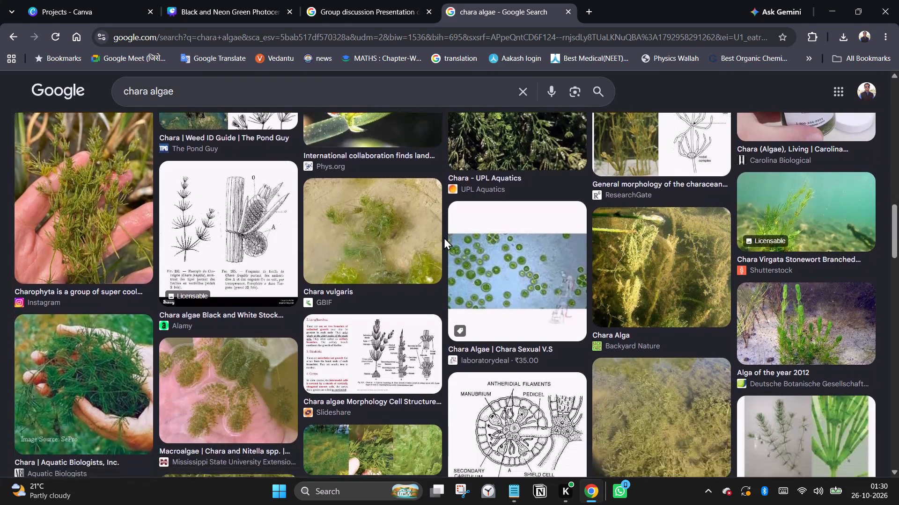
scroll(444, 237, down, 1)
scroll(444, 237, up, 1)
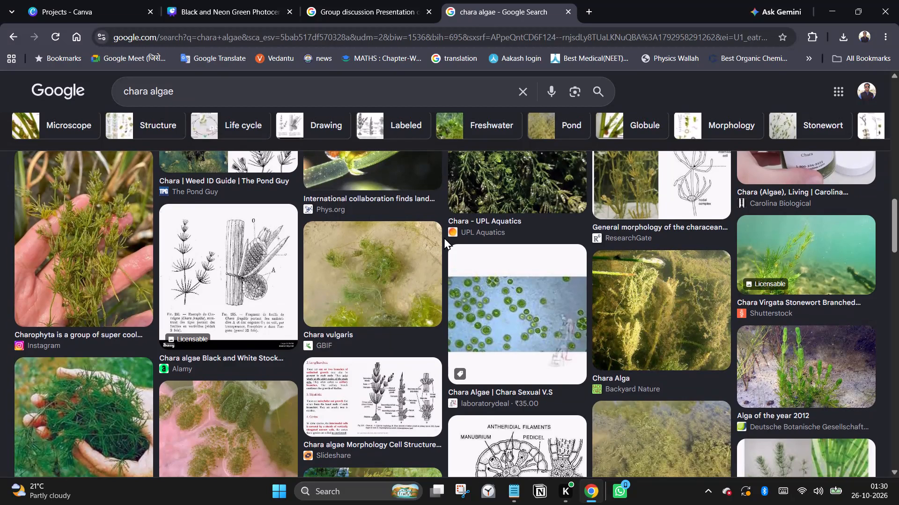
scroll(444, 237, down, 4)
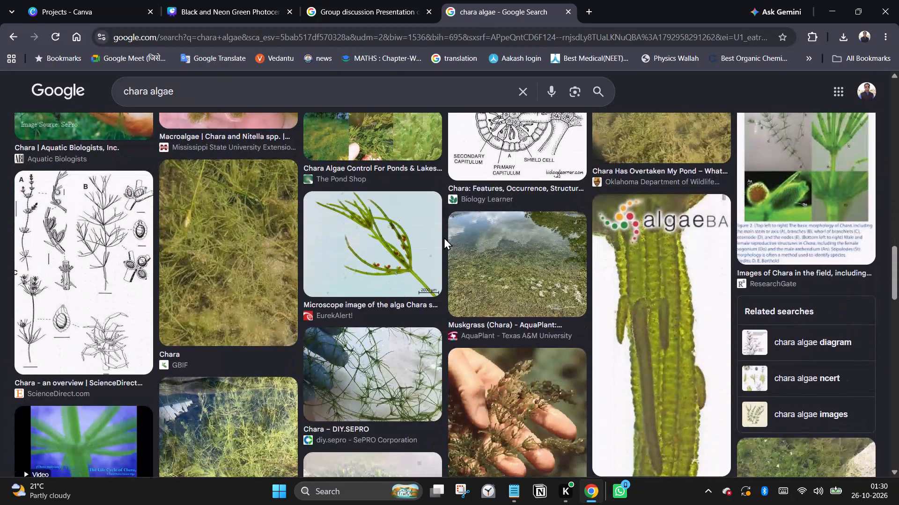
scroll(444, 237, down, 1)
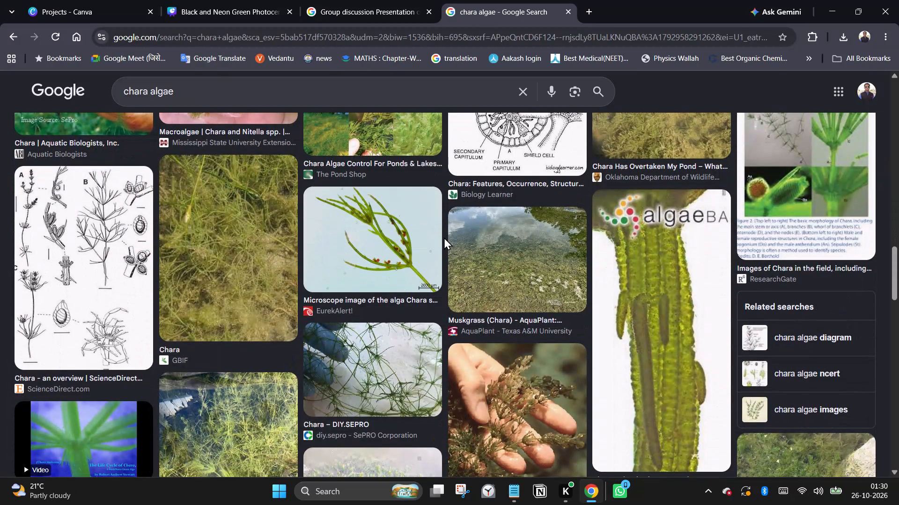
scroll(444, 237, down, 3)
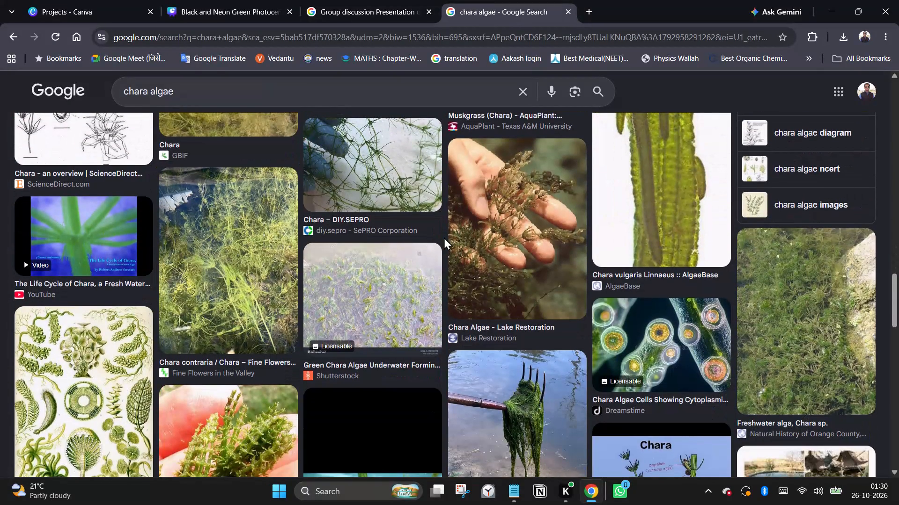
scroll(444, 237, down, 1)
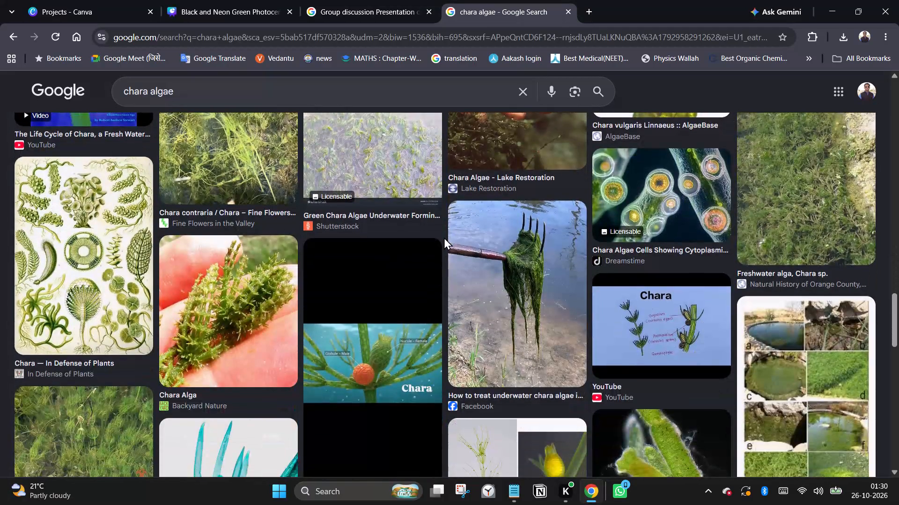
scroll(444, 237, down, 3)
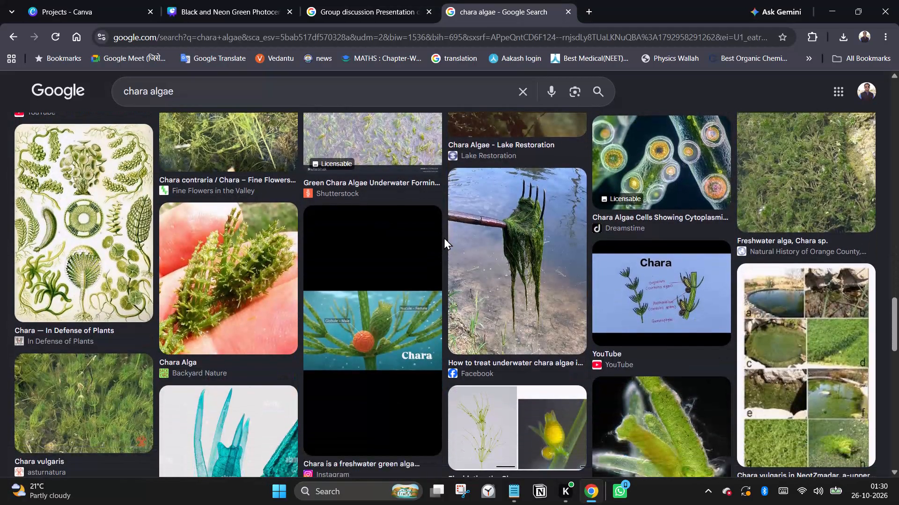
scroll(444, 237, down, 2)
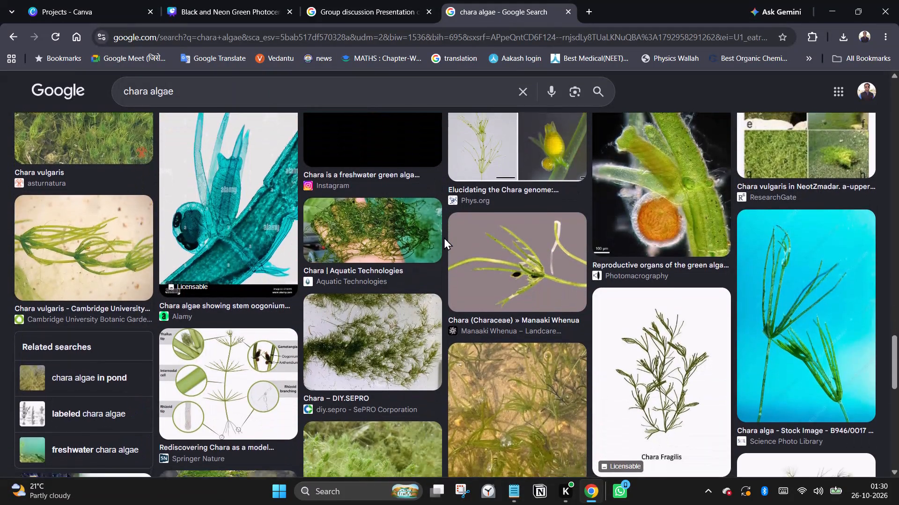
scroll(444, 237, down, 1)
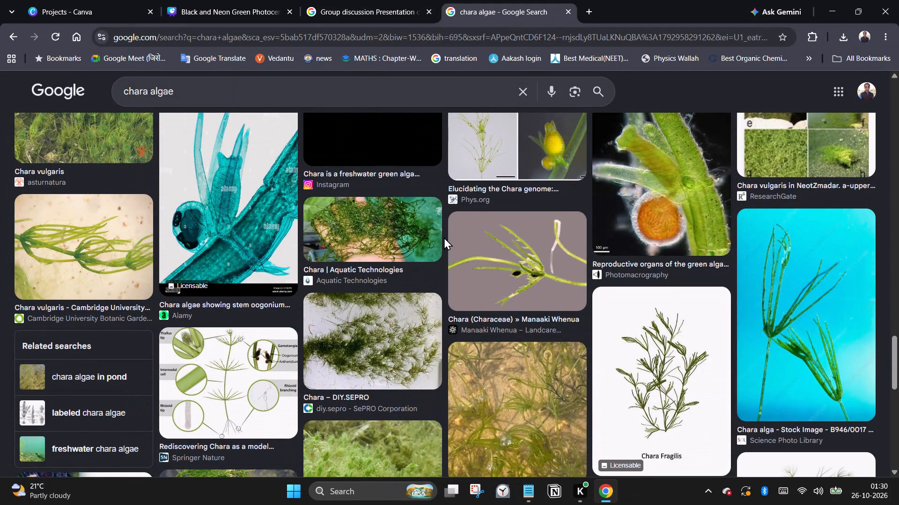
scroll(444, 237, down, 1)
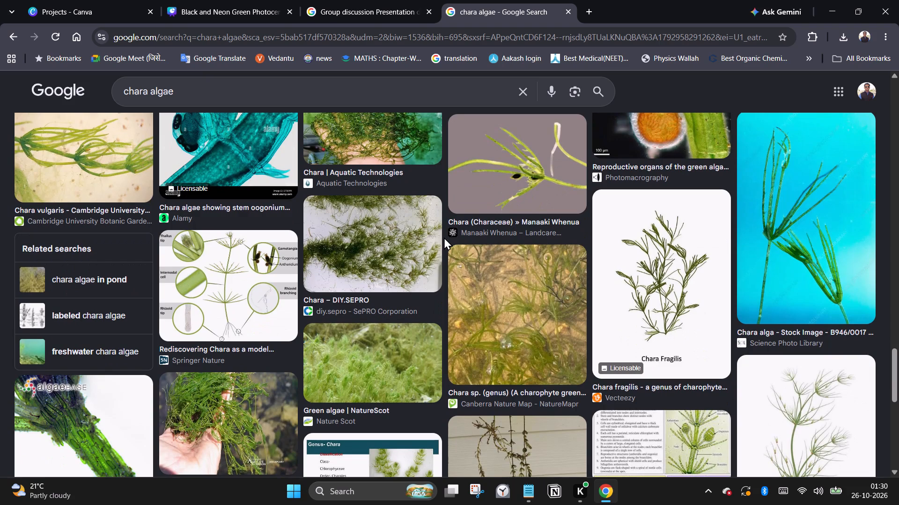
scroll(444, 237, down, 2)
Switch to the Canva presentation to check page 11's cyclist photo frame, and return to the Google image results.
click(228, 0)
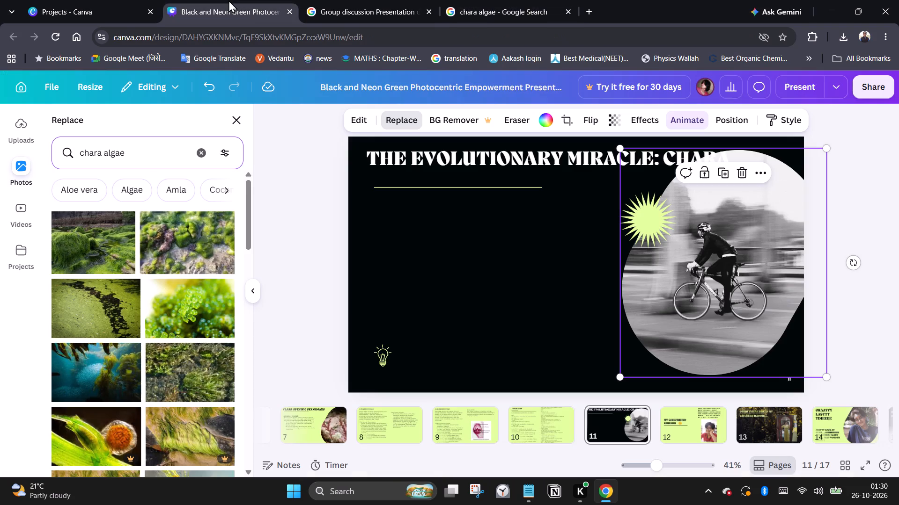
click(490, 0)
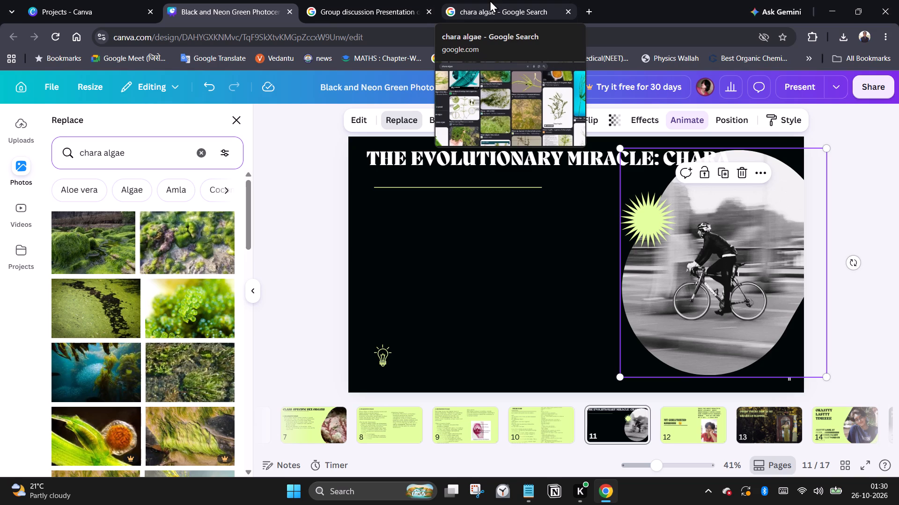
click(490, 0)
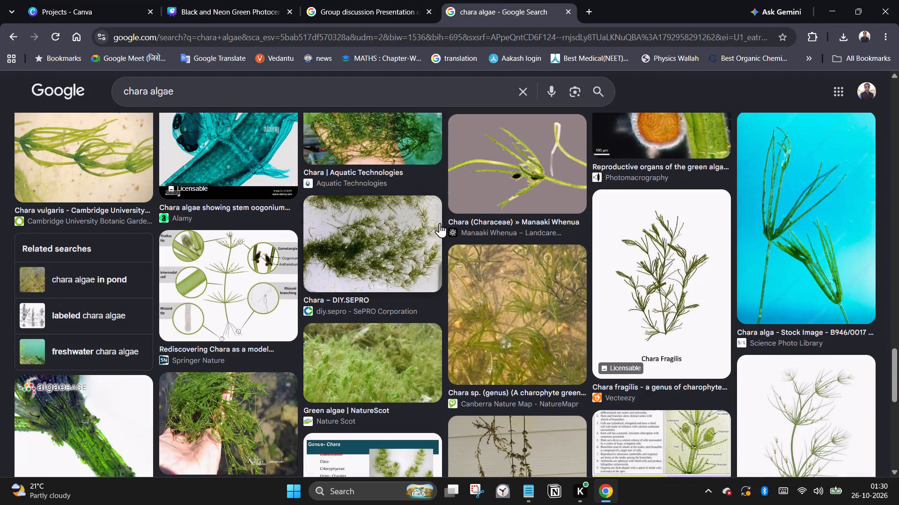
Preview the Aquatic Biologists Chara image near the start of the results, look through its related images, and close the preview.
scroll(444, 241, up, 10)
scroll(444, 241, up, 12)
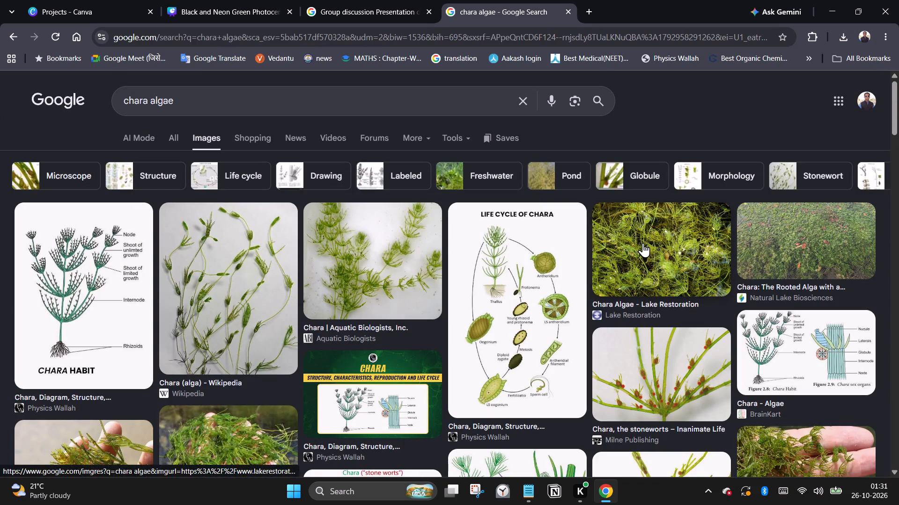
click(375, 253)
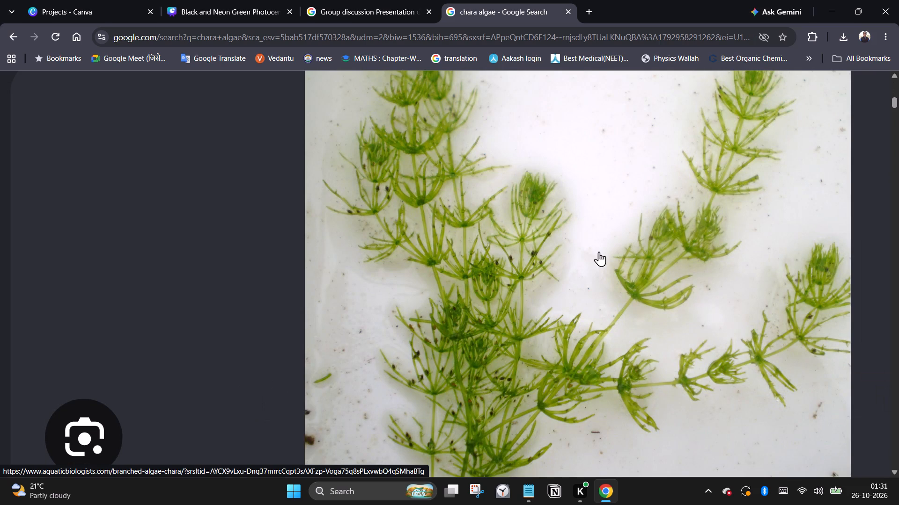
scroll(746, 337, down, 3)
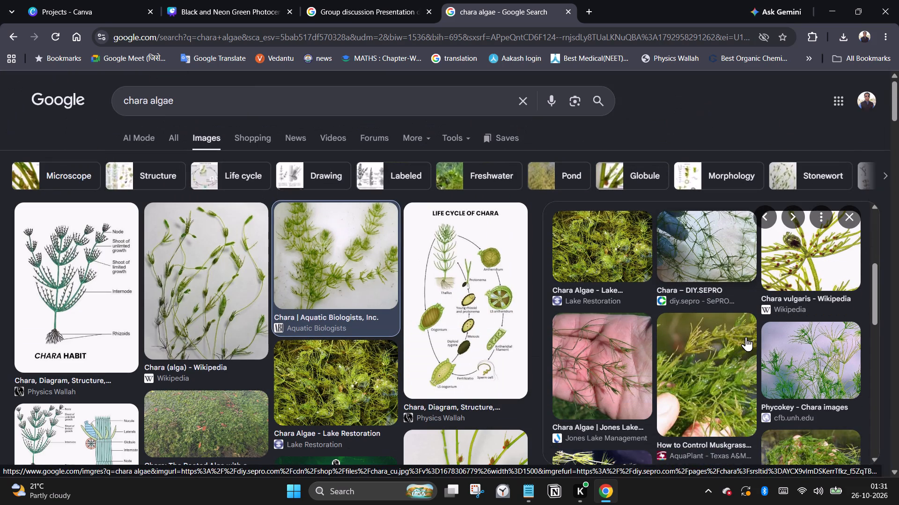
scroll(746, 337, down, 3)
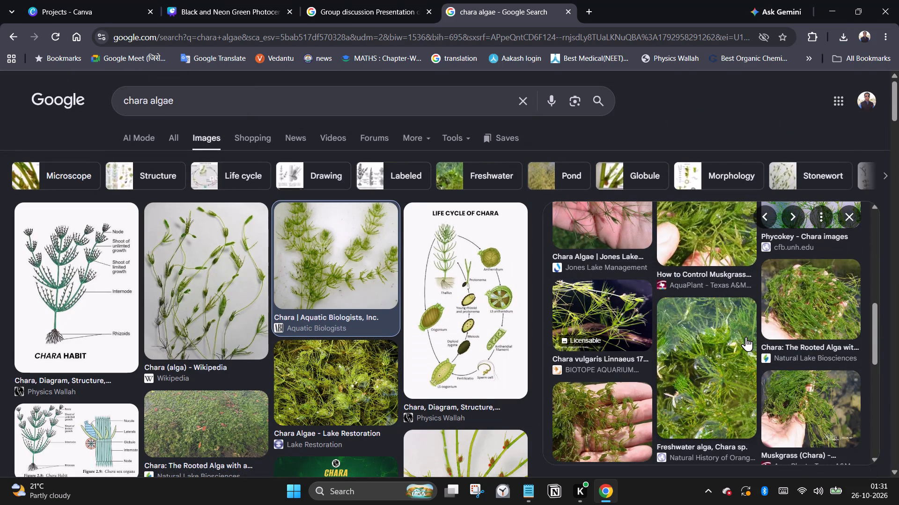
scroll(746, 337, up, 11)
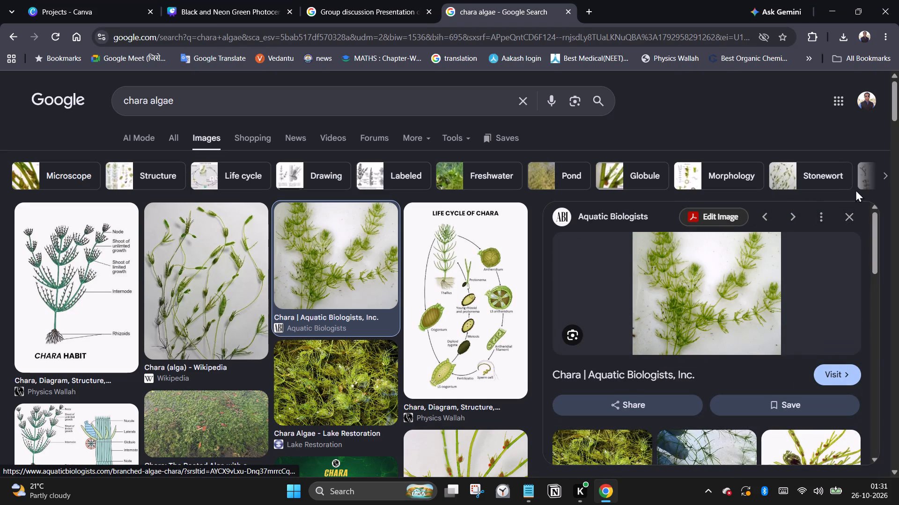
click(852, 223)
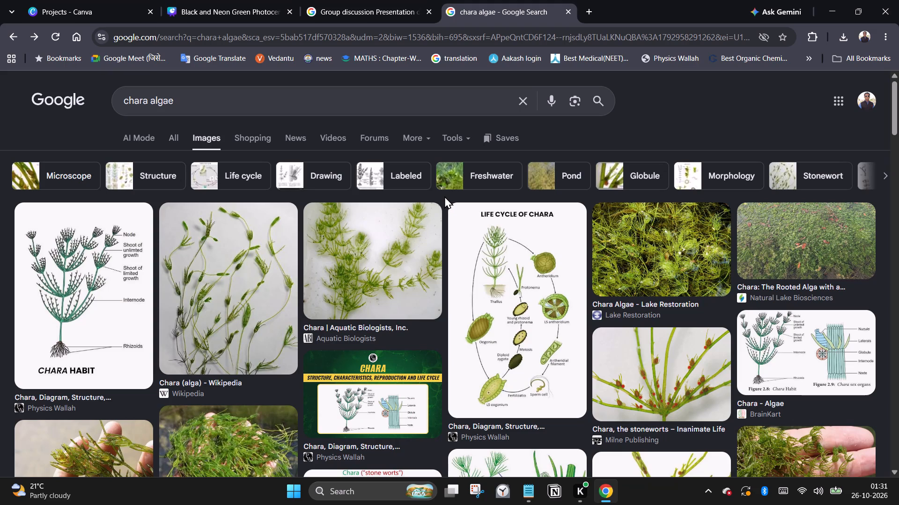
Find and preview the "Freshwater alga, Chara sp." image from Natural History of Orange County, and look through its related images.
scroll(444, 196, down, 3)
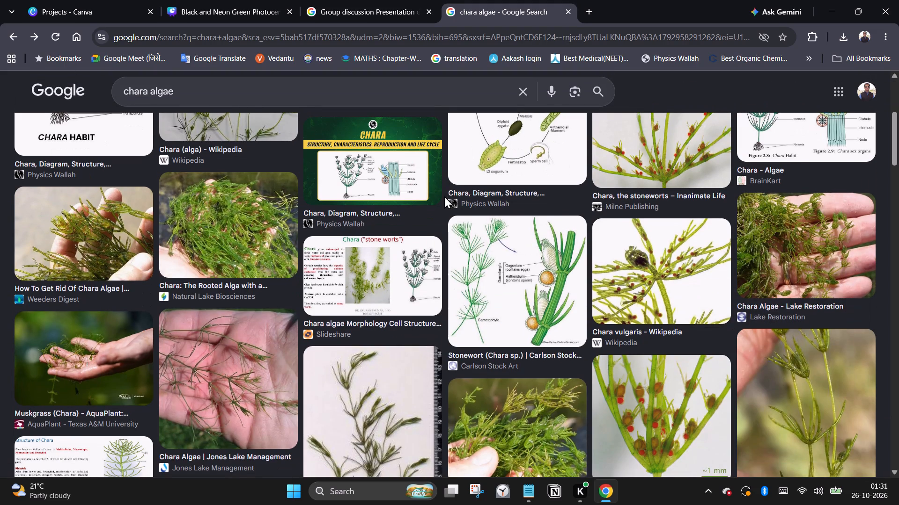
scroll(444, 196, down, 3)
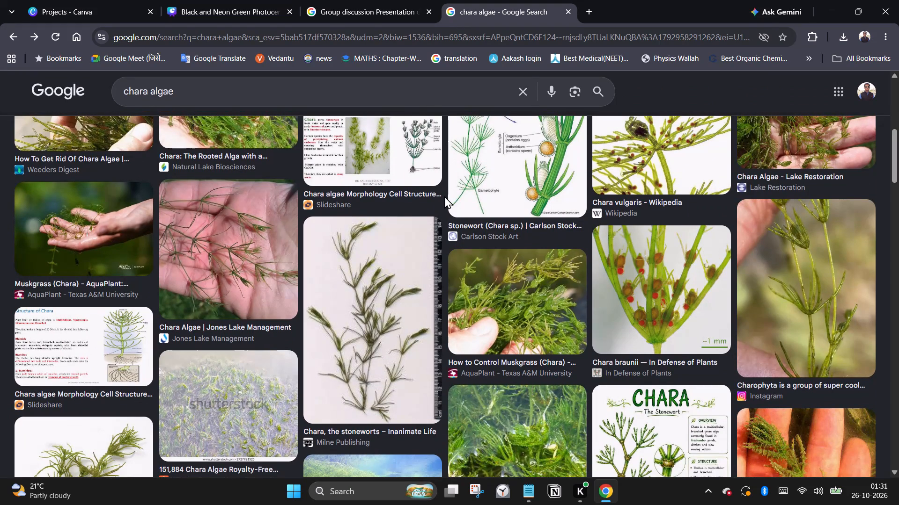
scroll(444, 196, down, 3)
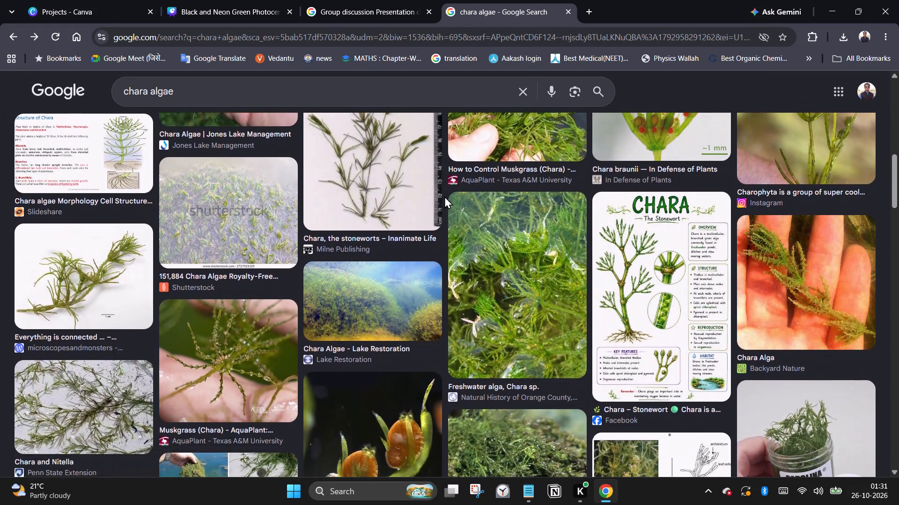
scroll(444, 196, down, 2)
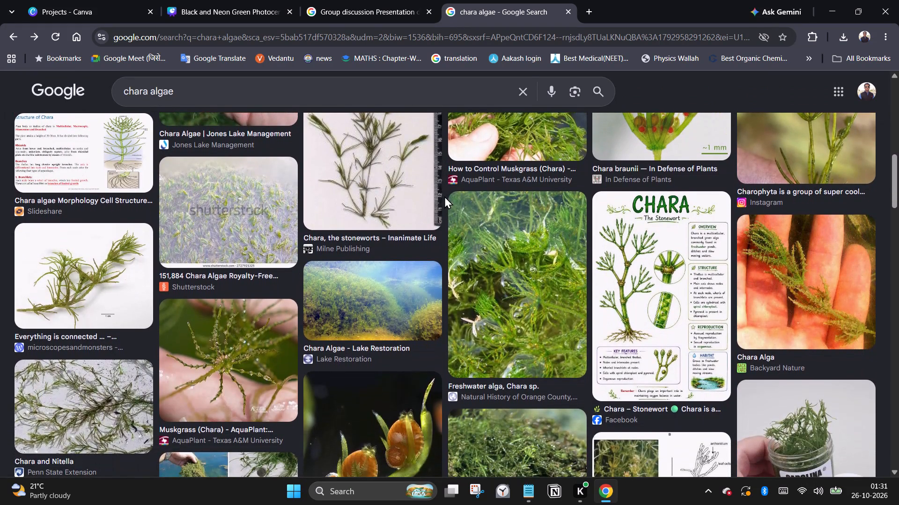
click(474, 232)
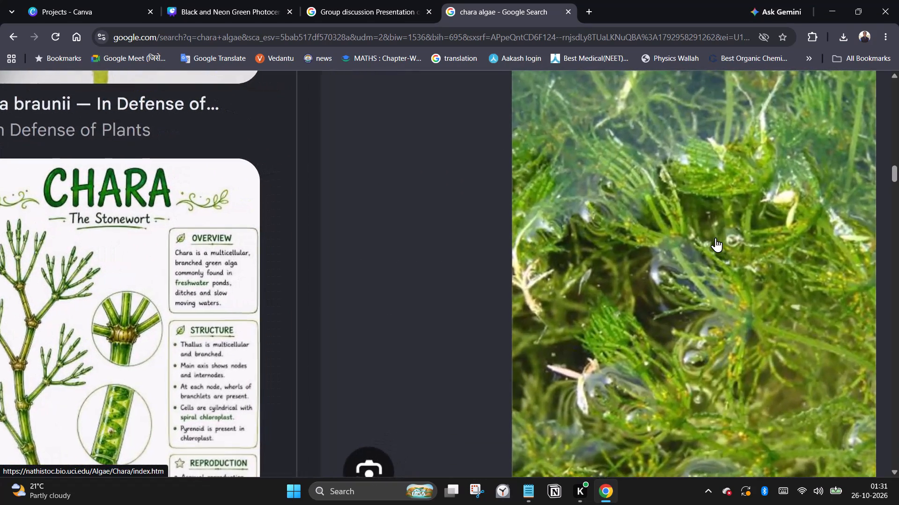
scroll(715, 238, left, 3)
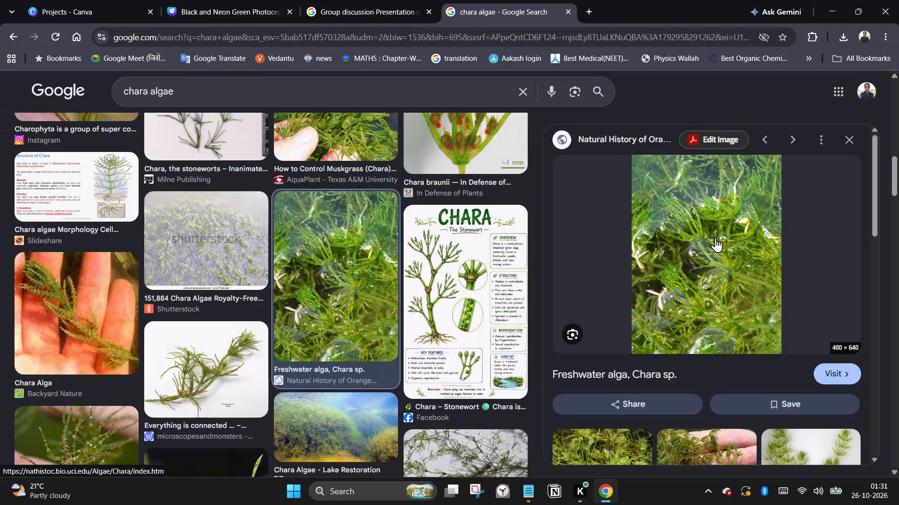
scroll(715, 238, down, 3)
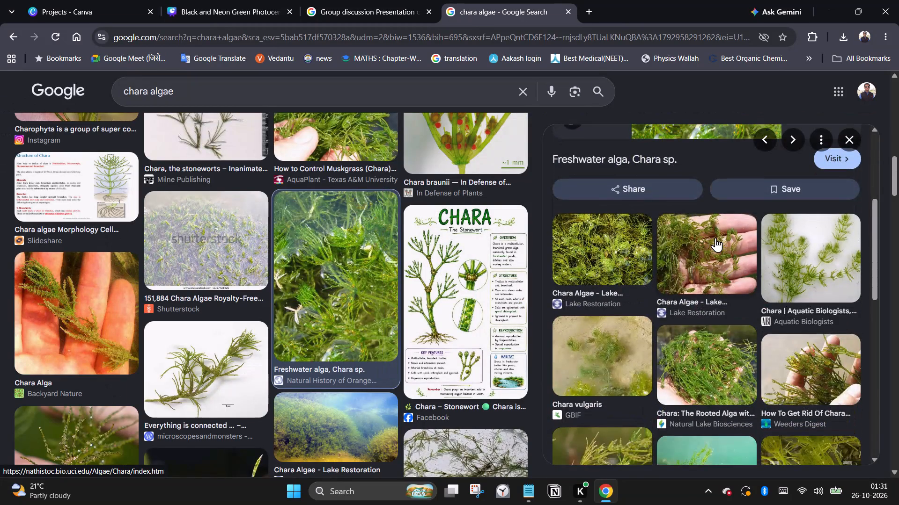
scroll(715, 238, down, 3)
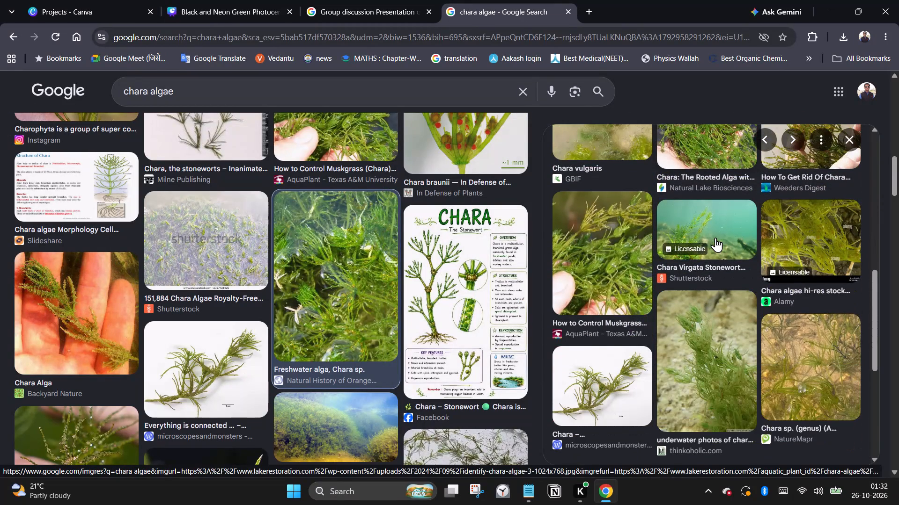
scroll(715, 238, down, 2)
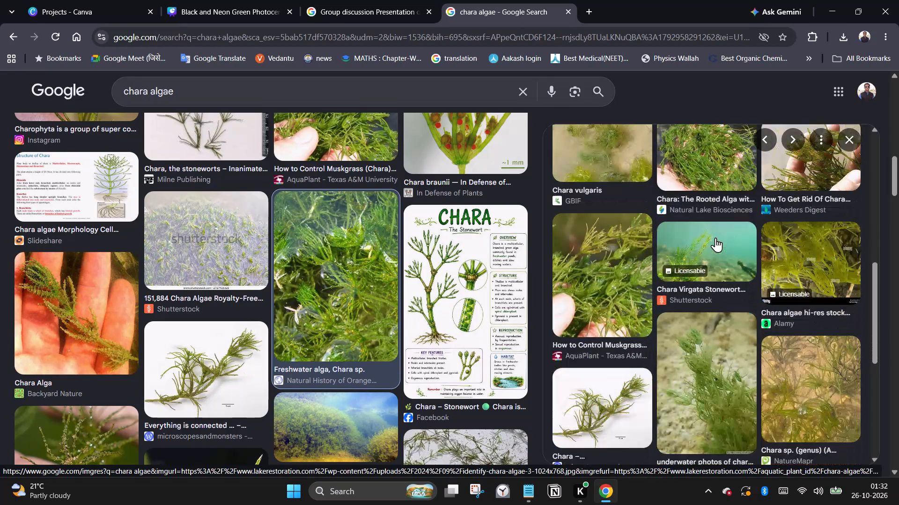
scroll(715, 238, down, 1)
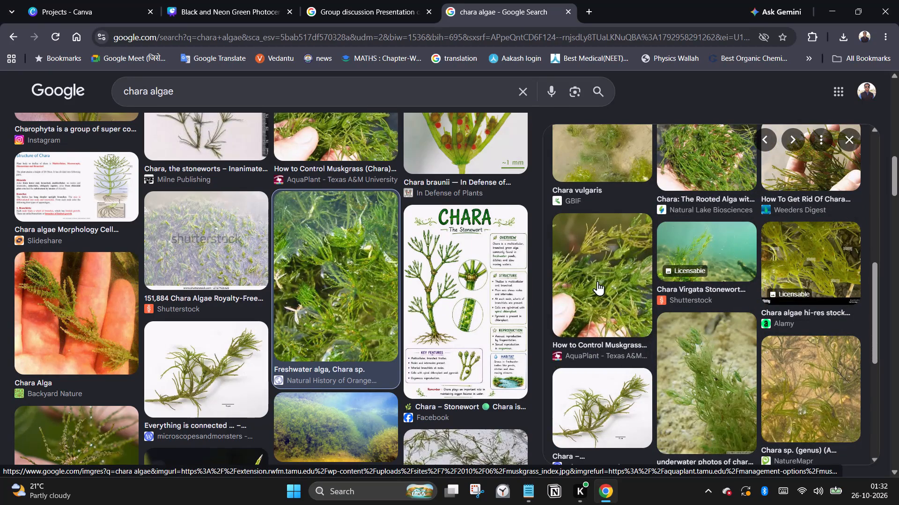
Preview the related AquaPlant "How to Control Muskgrass (Chara)" image and close the preview.
click(597, 281)
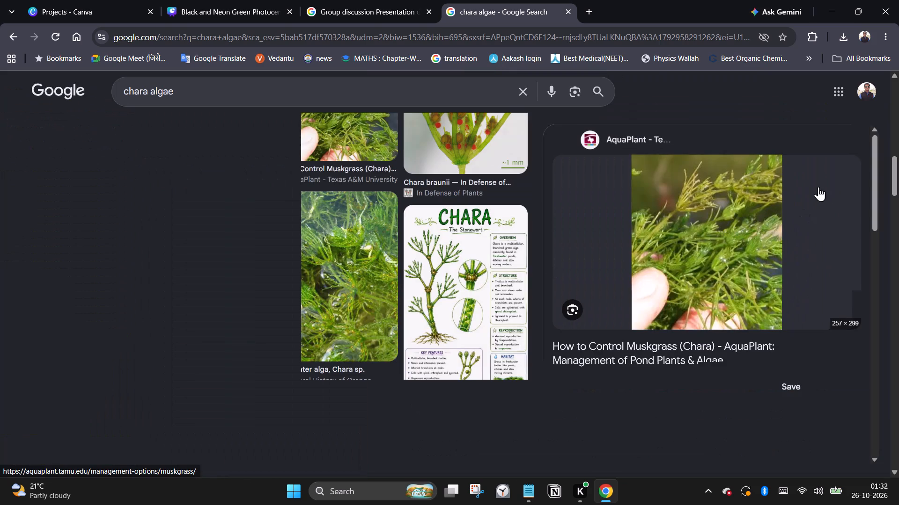
click(851, 137)
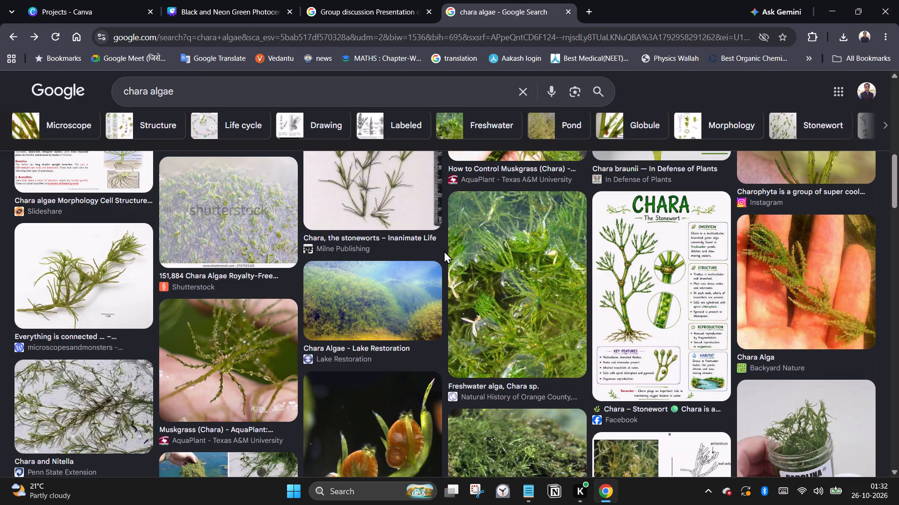
Browse further down the Google image results for chara algae for a photo suited to page 11.
scroll(444, 251, down, 4)
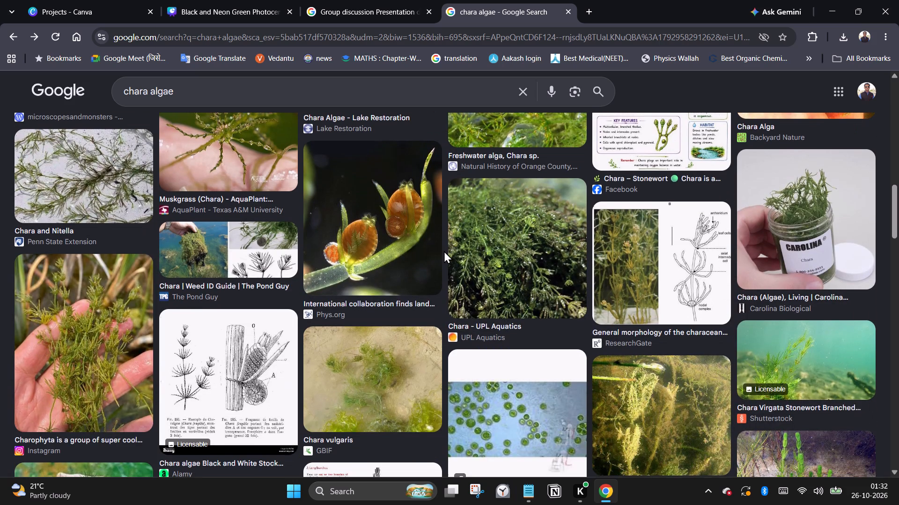
scroll(444, 251, down, 1)
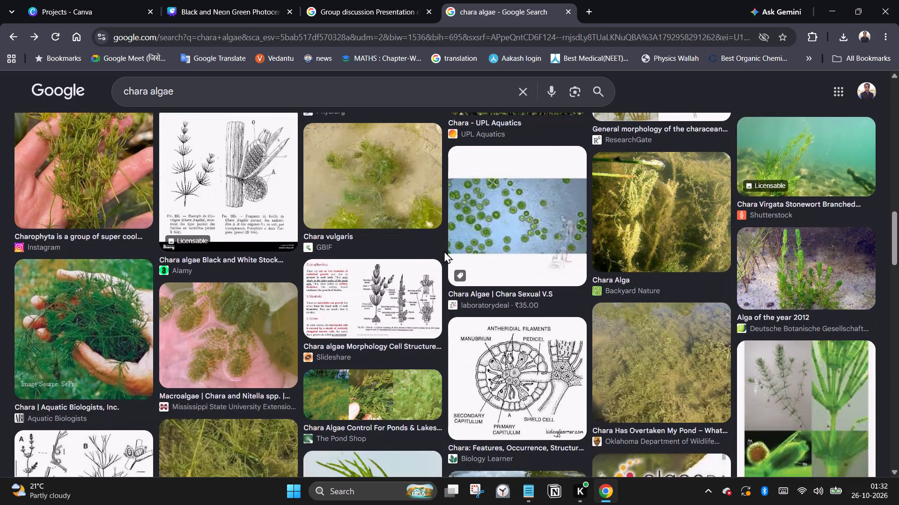
scroll(444, 251, down, 3)
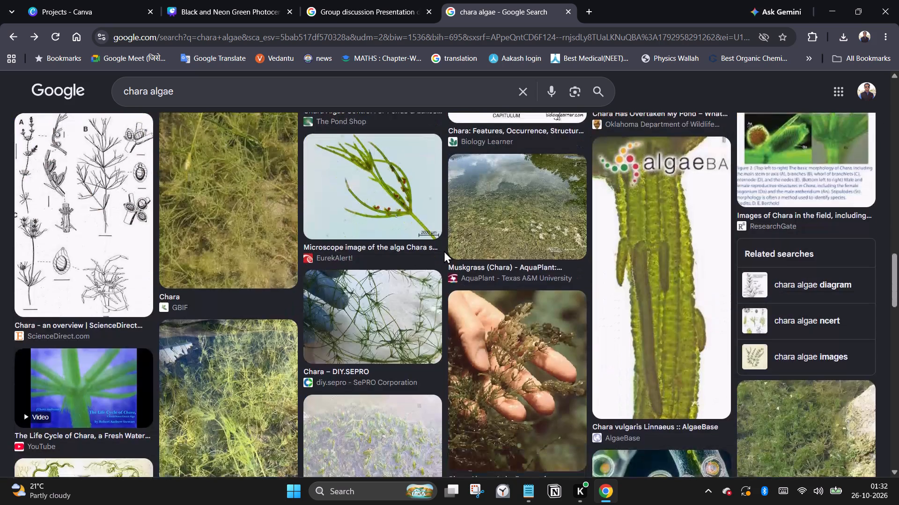
scroll(444, 251, down, 4)
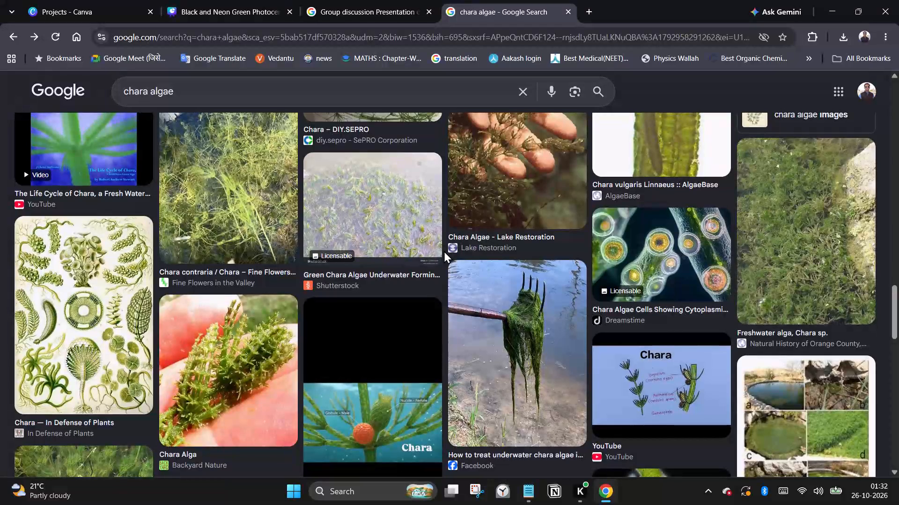
scroll(444, 251, down, 3)
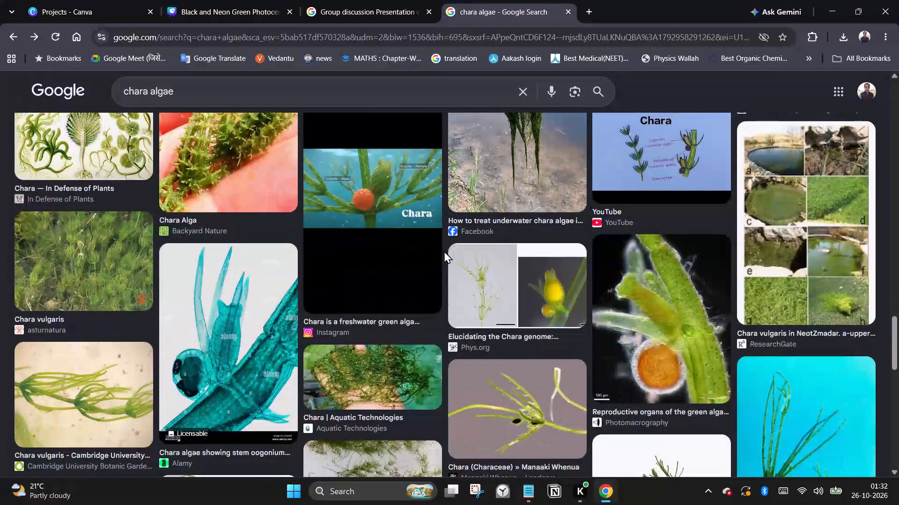
scroll(444, 251, down, 3)
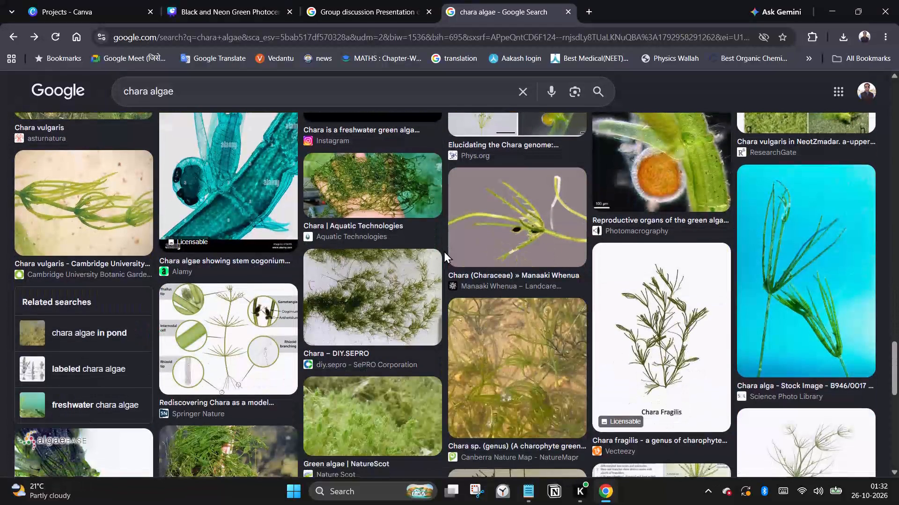
click(236, 0)
click(367, 1)
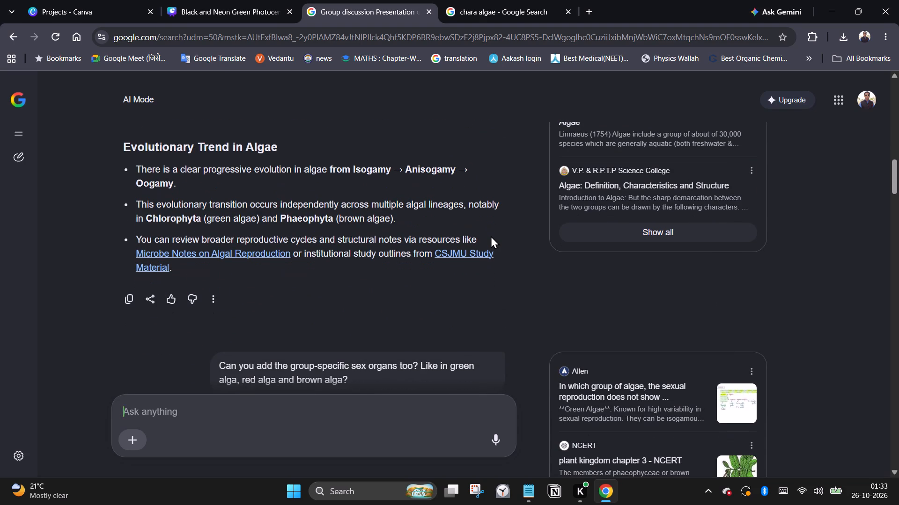
scroll(491, 236, down, 3)
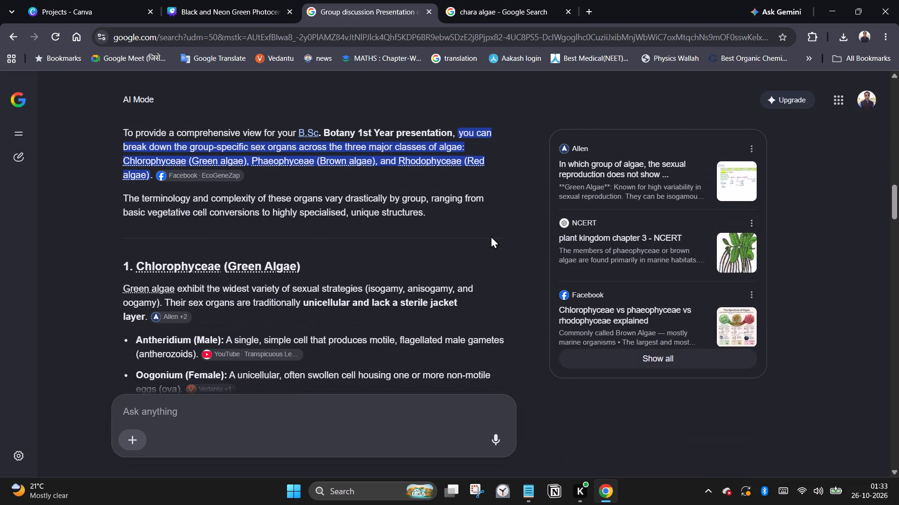
scroll(491, 236, down, 3)
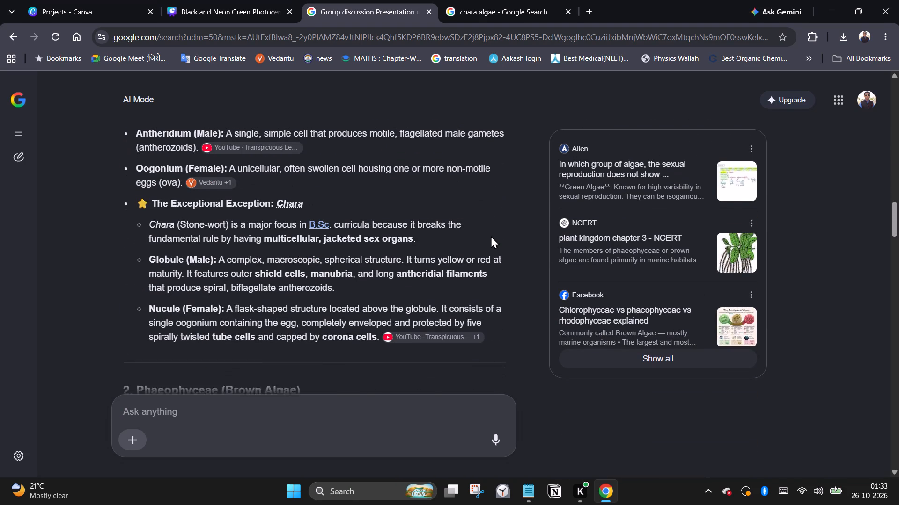
scroll(491, 236, down, 1)
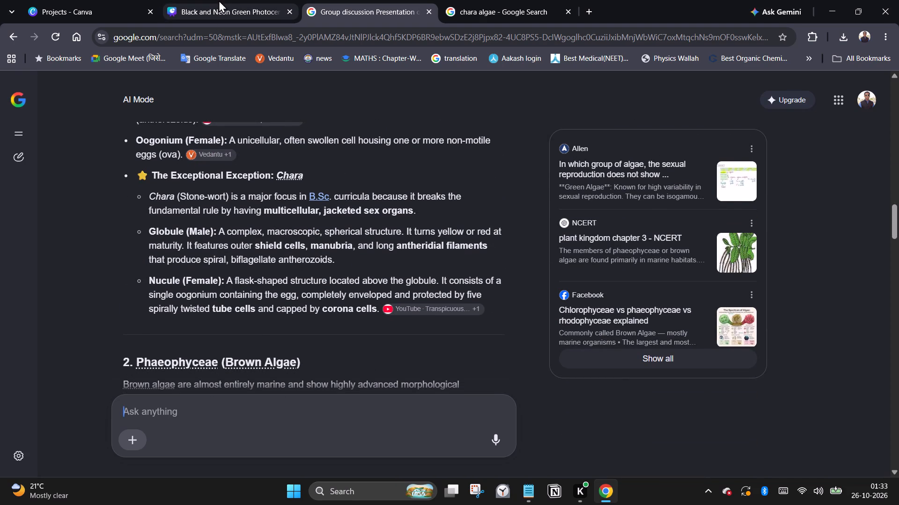
Switch to the Canva presentation to check page 11's Chara title and cyclist photo frame, and return to the Google image results.
click(219, 0)
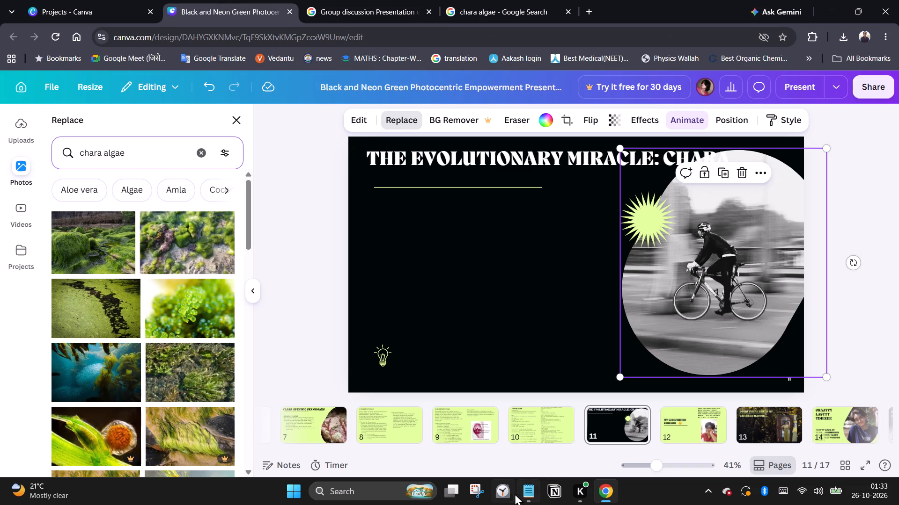
click(517, 0)
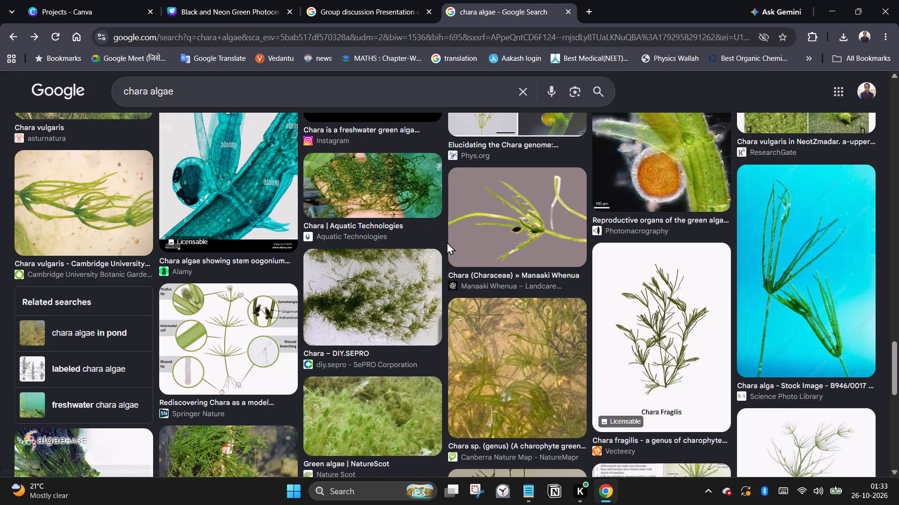
Preview the "Chara vulgaris" image from Cambridge University Botanic Garden and close the preview.
click(76, 211)
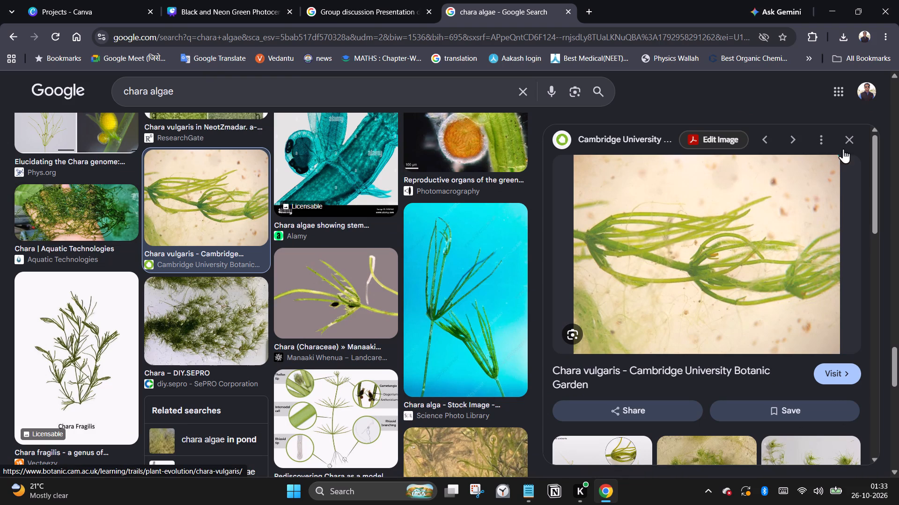
click(851, 139)
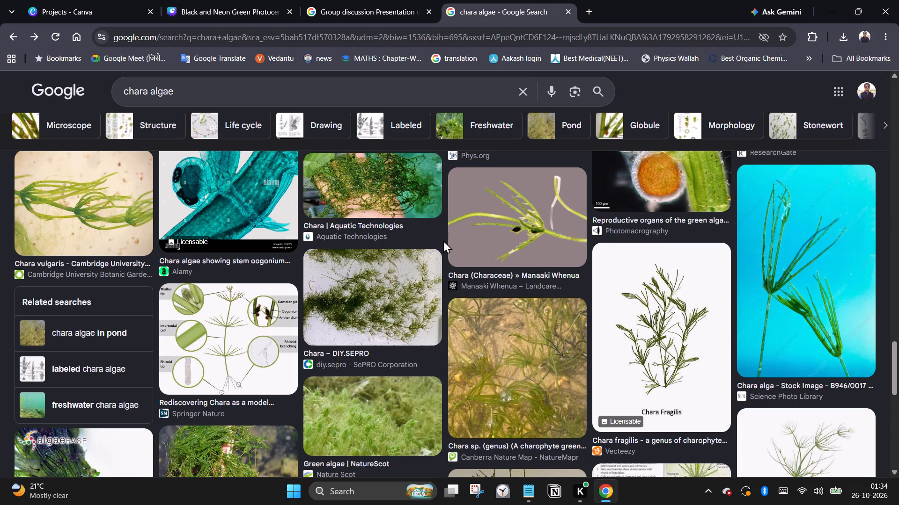
Browse further down the Google image results for chara algae for a photo suited to page 11.
scroll(443, 240, down, 3)
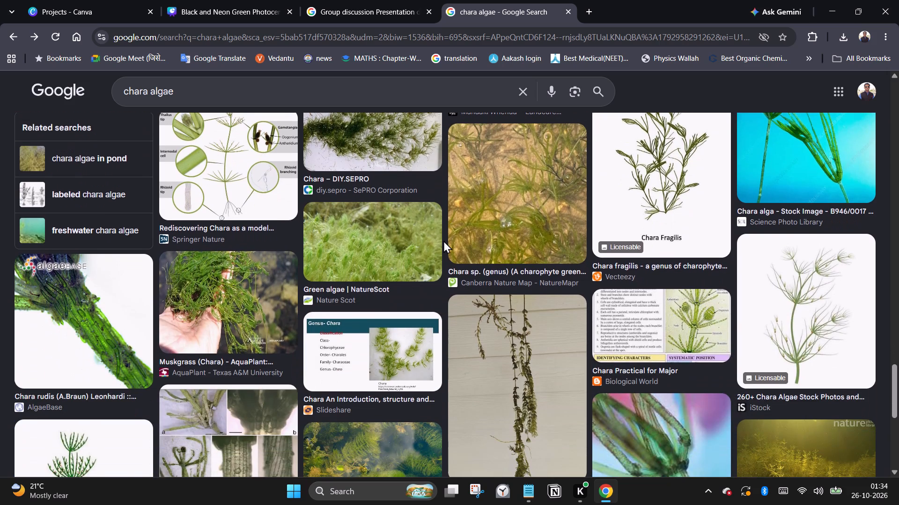
scroll(443, 240, down, 3)
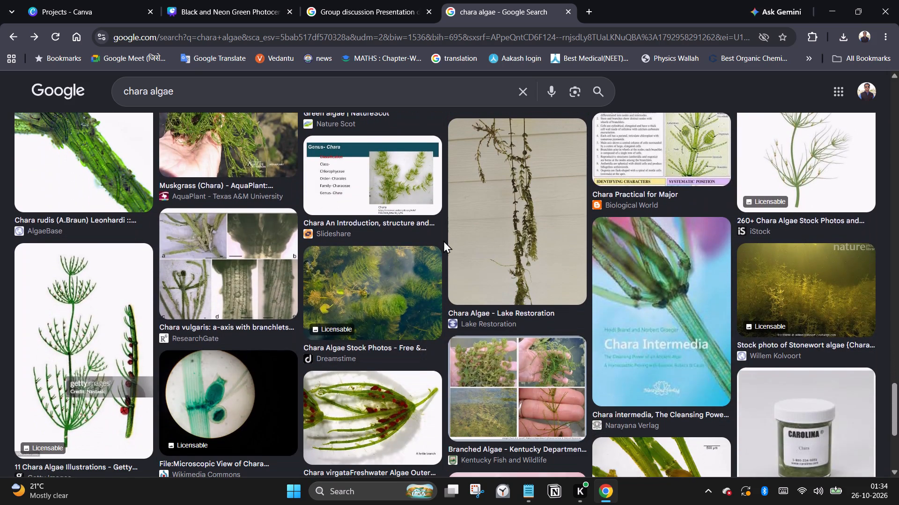
scroll(443, 240, down, 1)
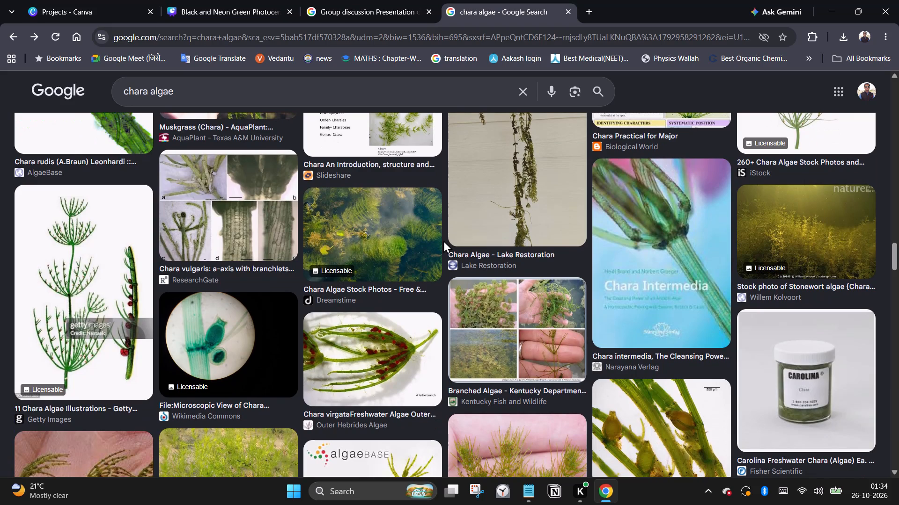
scroll(443, 240, down, 4)
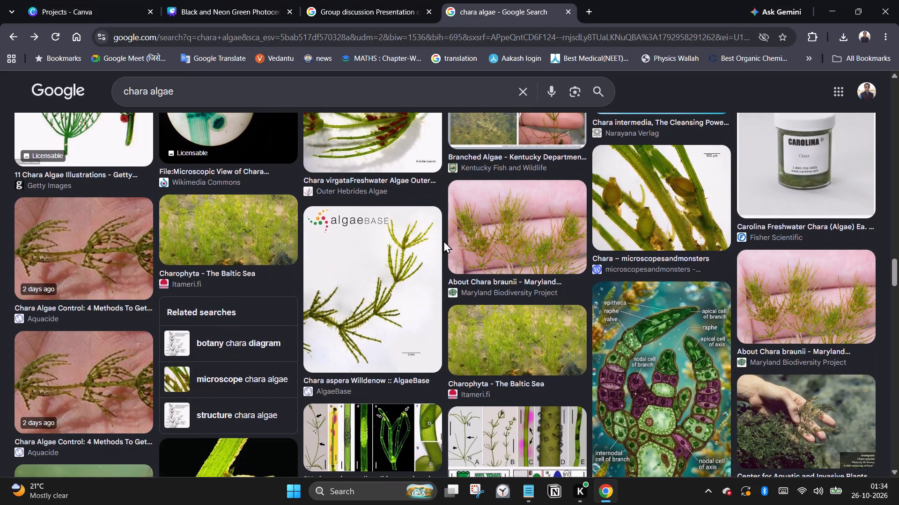
scroll(443, 240, down, 2)
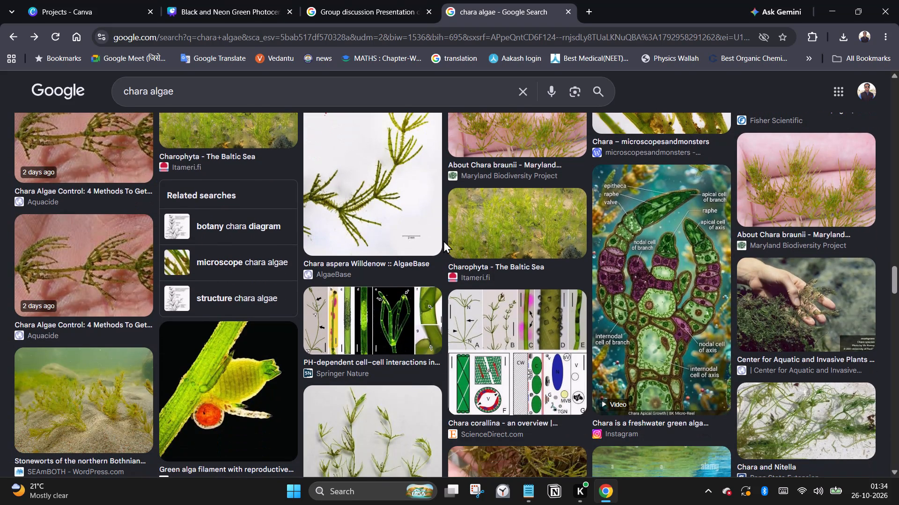
scroll(443, 240, down, 4)
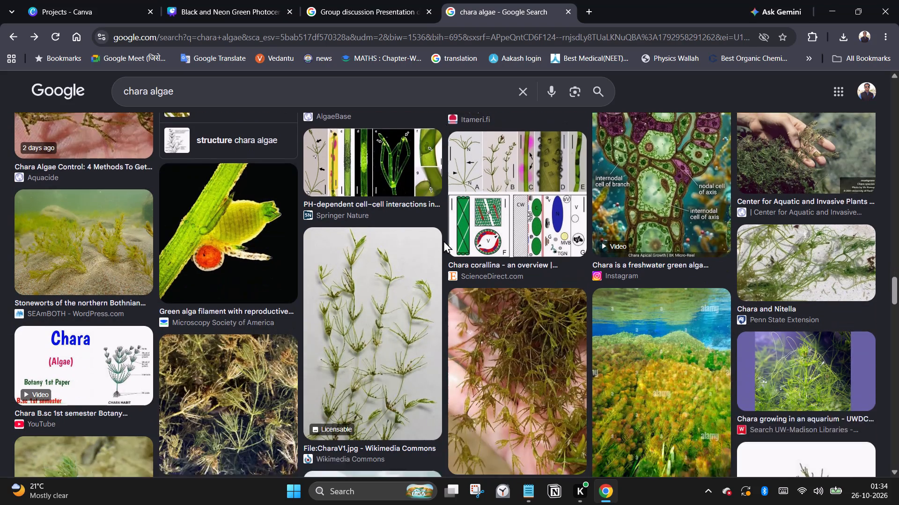
scroll(443, 240, down, 1)
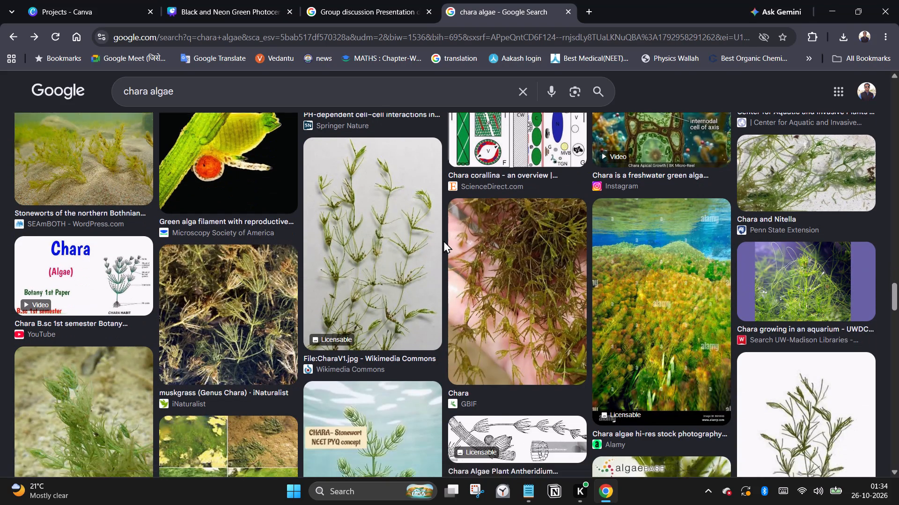
scroll(443, 240, down, 2)
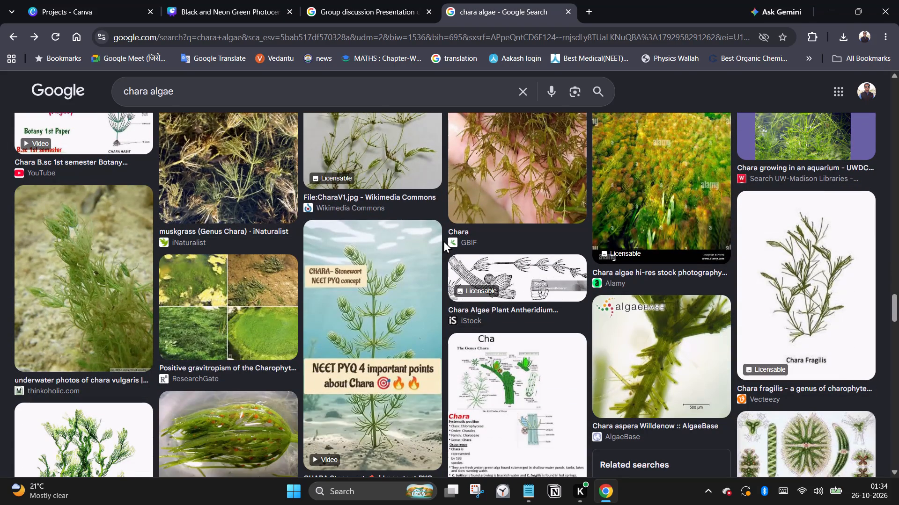
scroll(443, 240, down, 3)
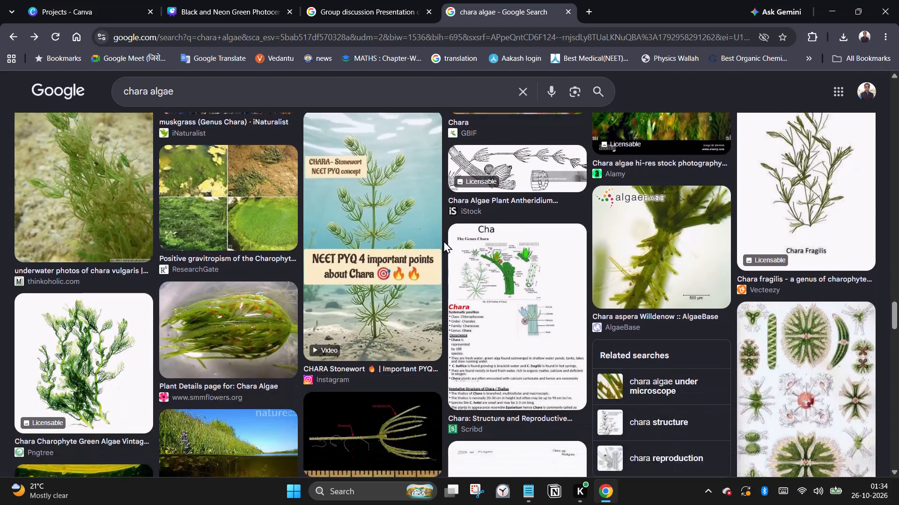
scroll(443, 240, down, 2)
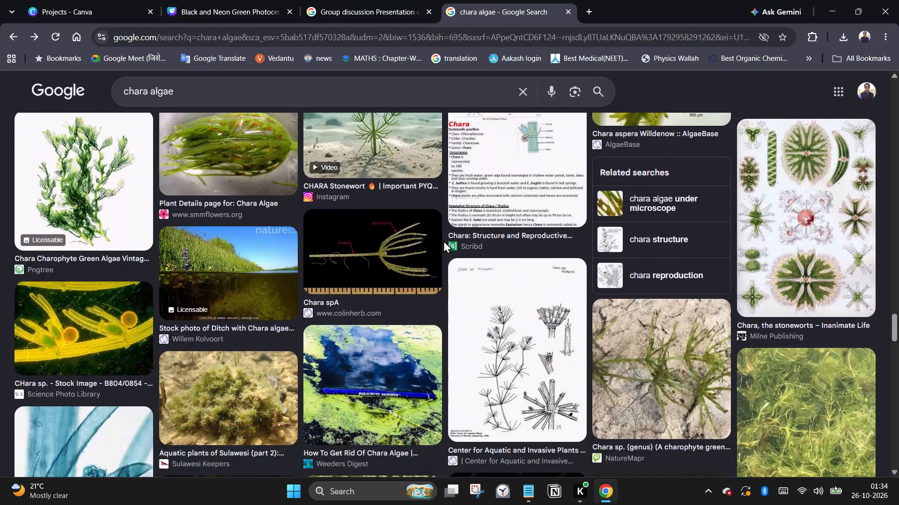
scroll(443, 240, down, 3)
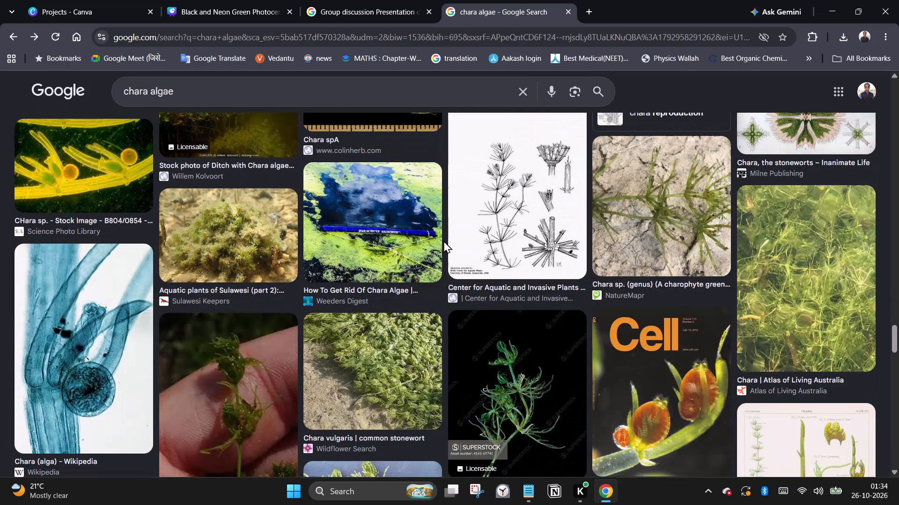
scroll(443, 240, down, 1)
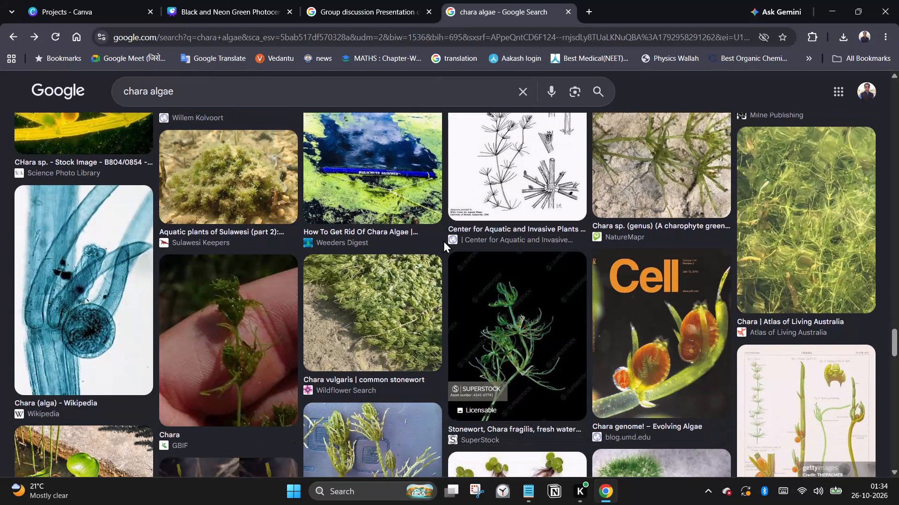
scroll(443, 240, down, 2)
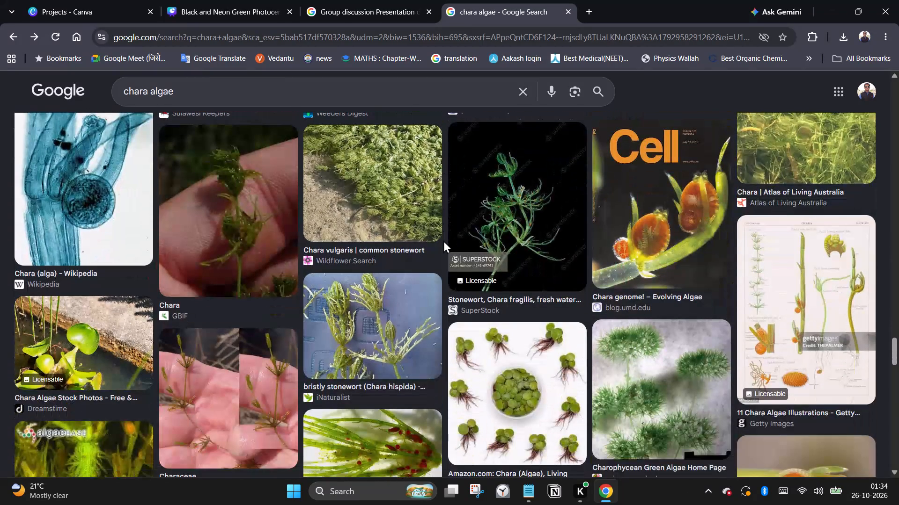
scroll(443, 240, down, 4)
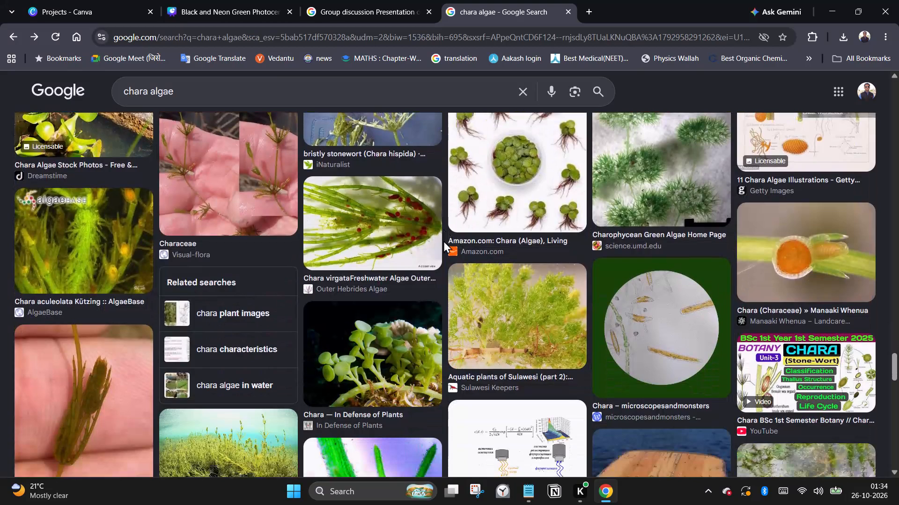
scroll(443, 240, down, 4)
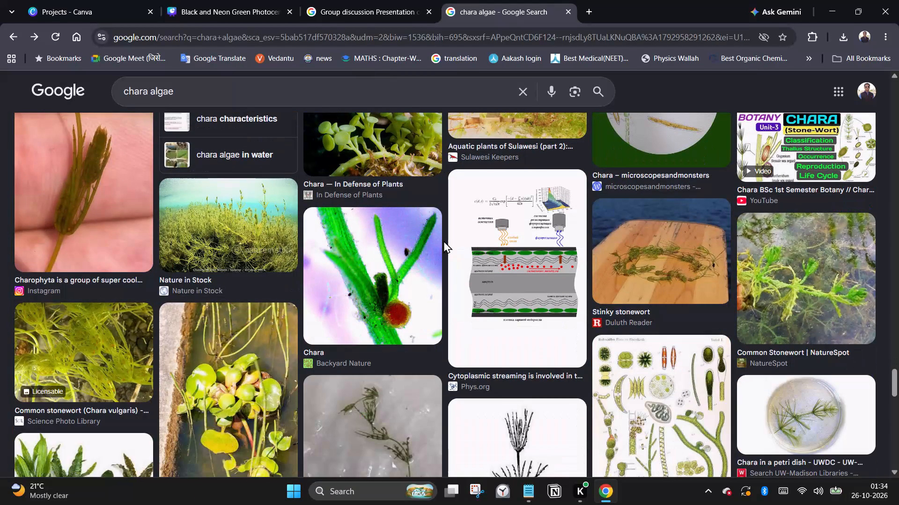
Go back to the start of the chara algae image results and look through the first rows again for a suitable photo.
scroll(443, 240, up, 20)
scroll(443, 240, up, 5)
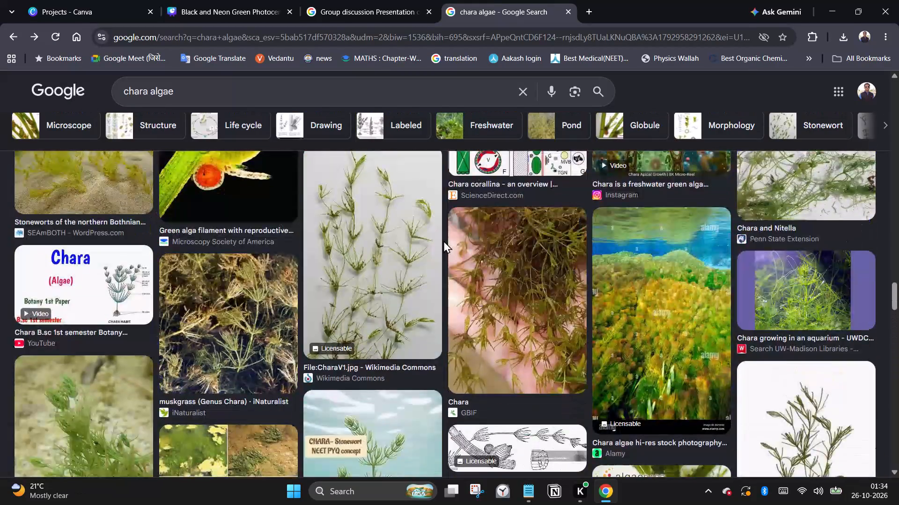
scroll(443, 240, up, 20)
scroll(443, 240, up, 16)
scroll(443, 240, up, 20)
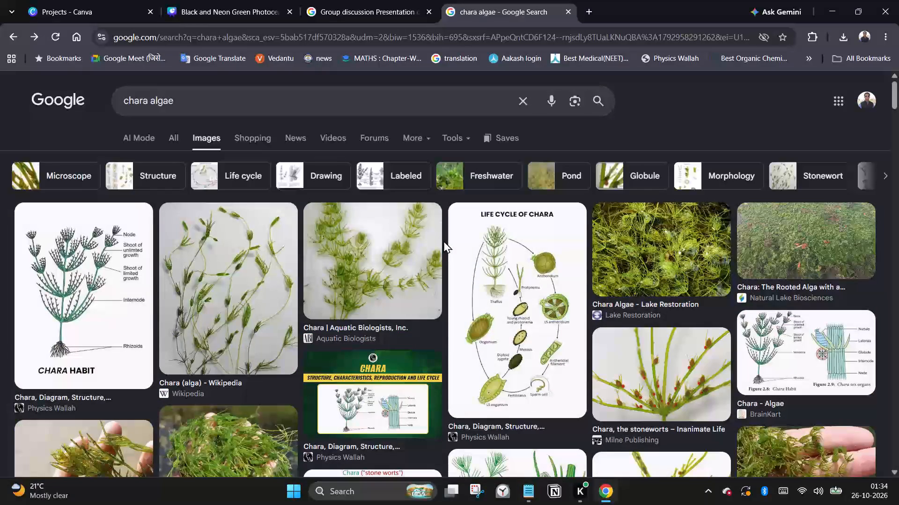
scroll(443, 240, down, 5)
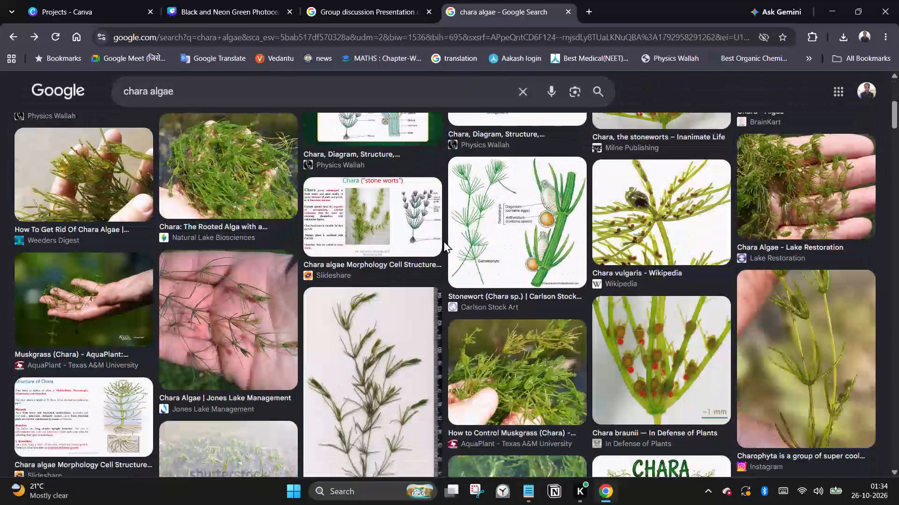
scroll(443, 240, down, 4)
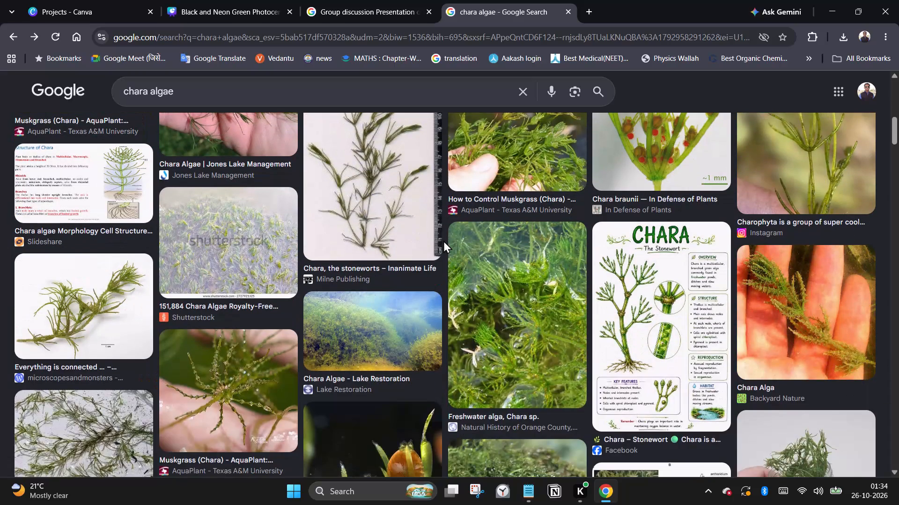
scroll(443, 240, down, 4)
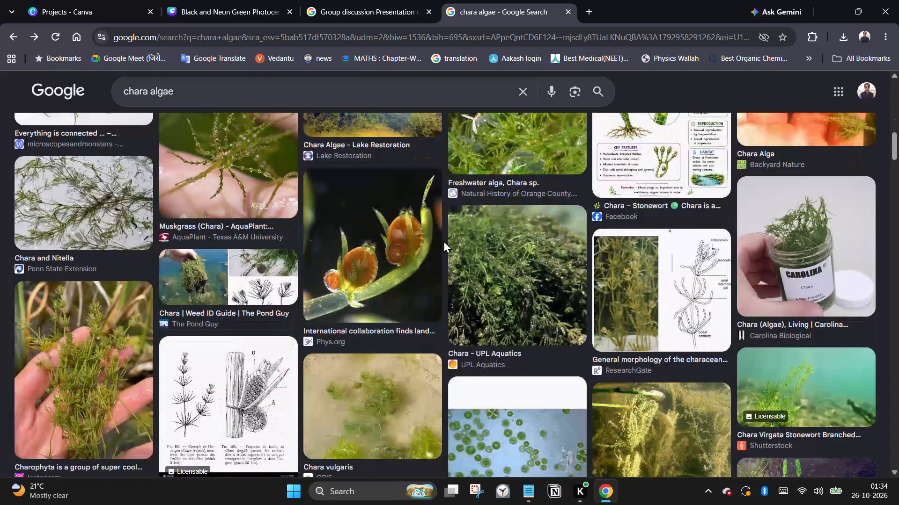
Preview the Phys.org image of Chara's orange reproductive organs and open its source article in a new tab.
click(359, 248)
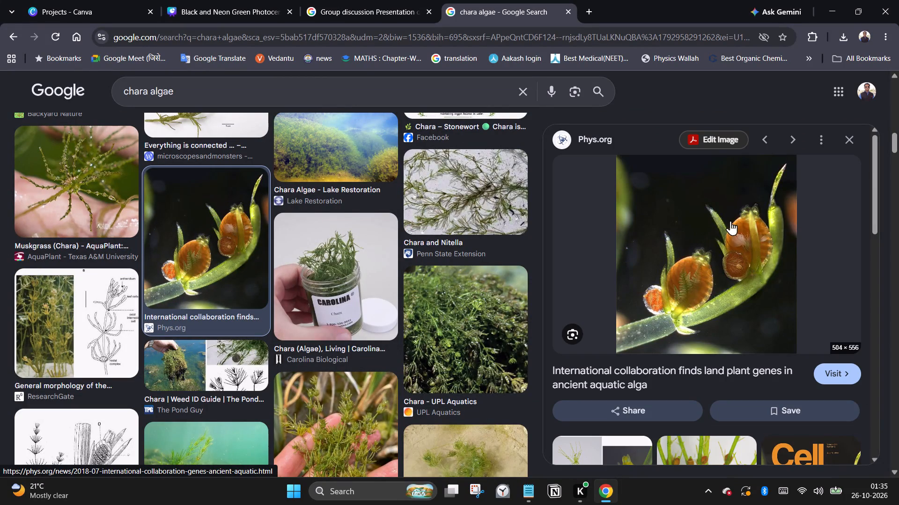
right_click(713, 248)
click(785, 206)
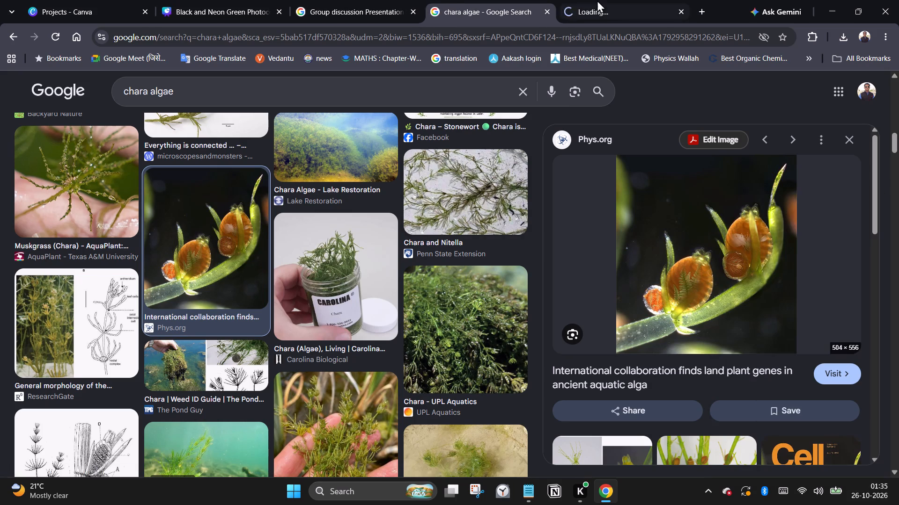
click(600, 0)
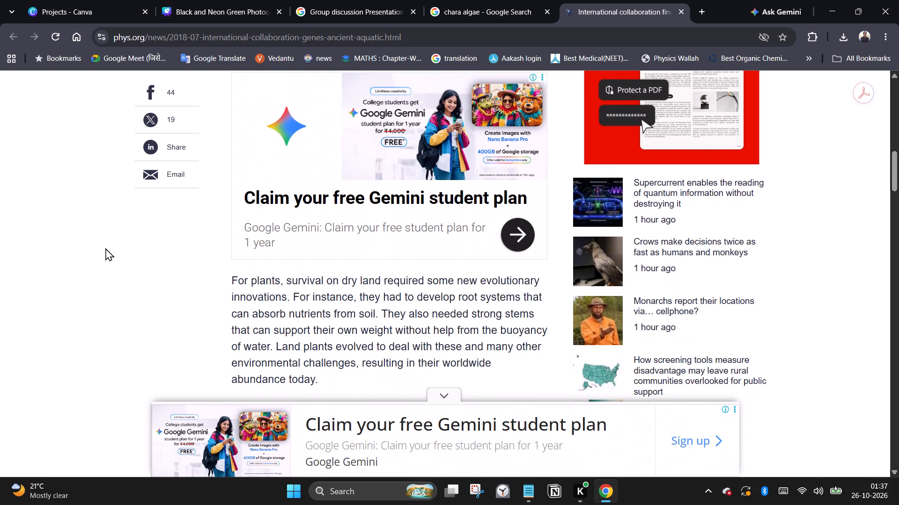
scroll(105, 248, down, 3)
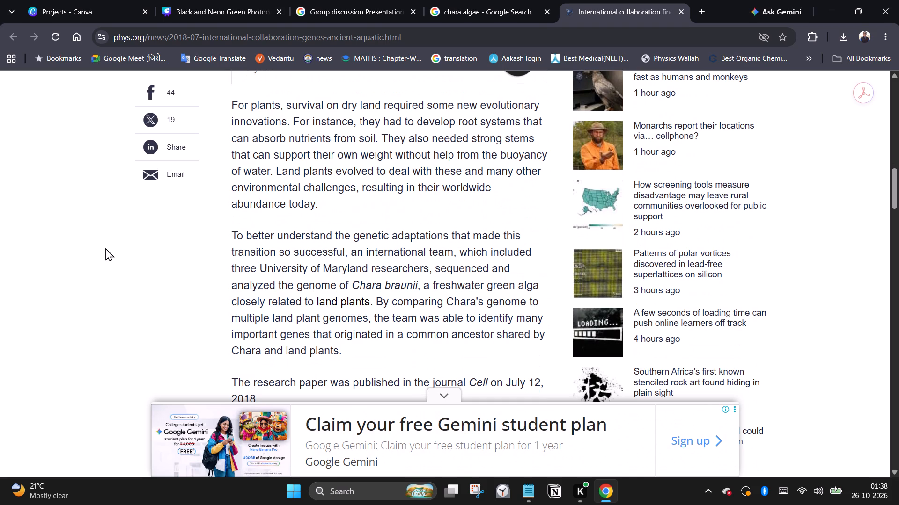
scroll(105, 248, down, 2)
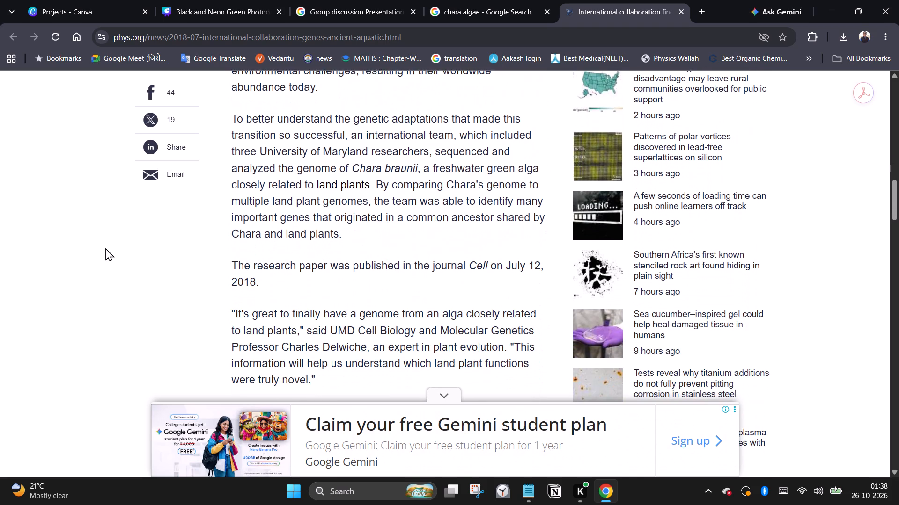
scroll(105, 248, down, 1)
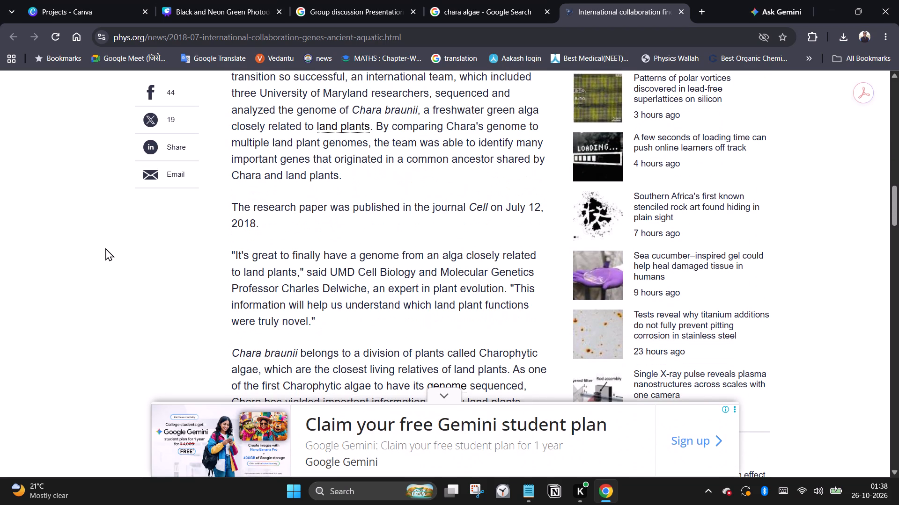
click(127, 233)
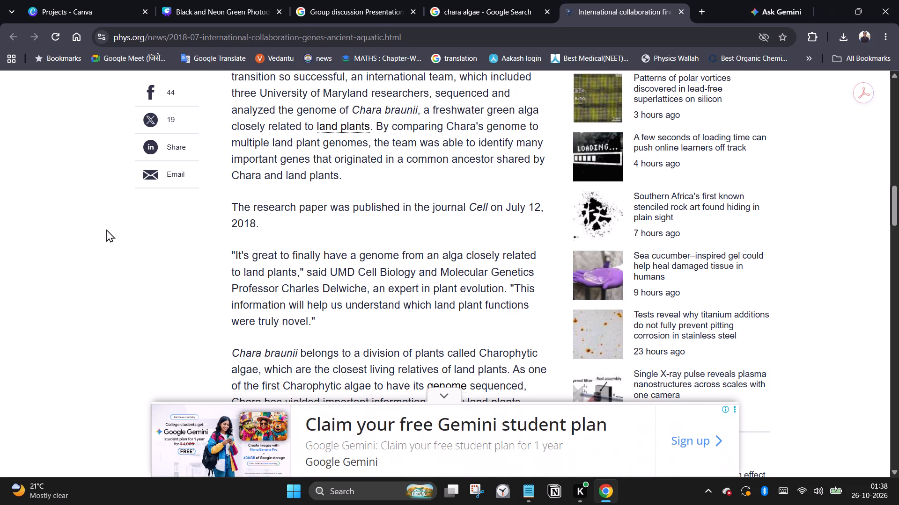
Read further through the Phys.org article on the Chara braunii genome and re-examine its photo of the orange reproductive organs.
scroll(106, 229, down, 2)
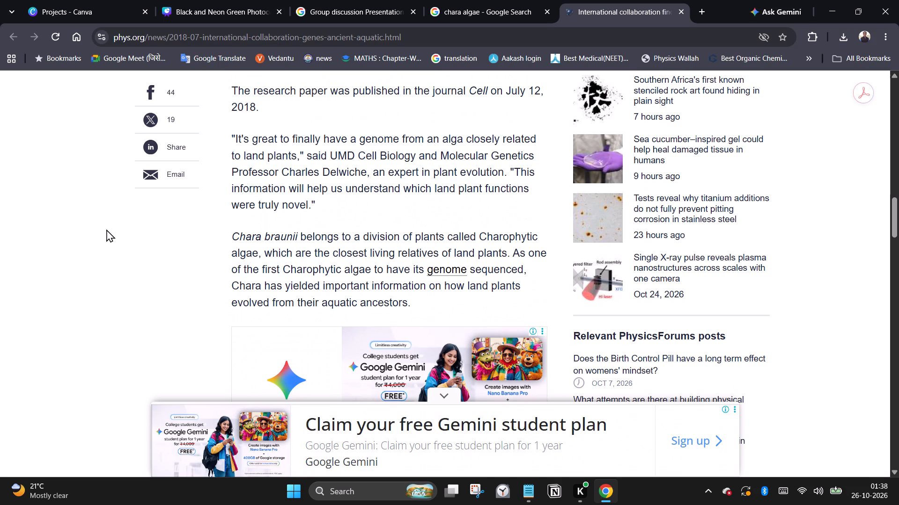
click(106, 229)
scroll(106, 229, down, 1)
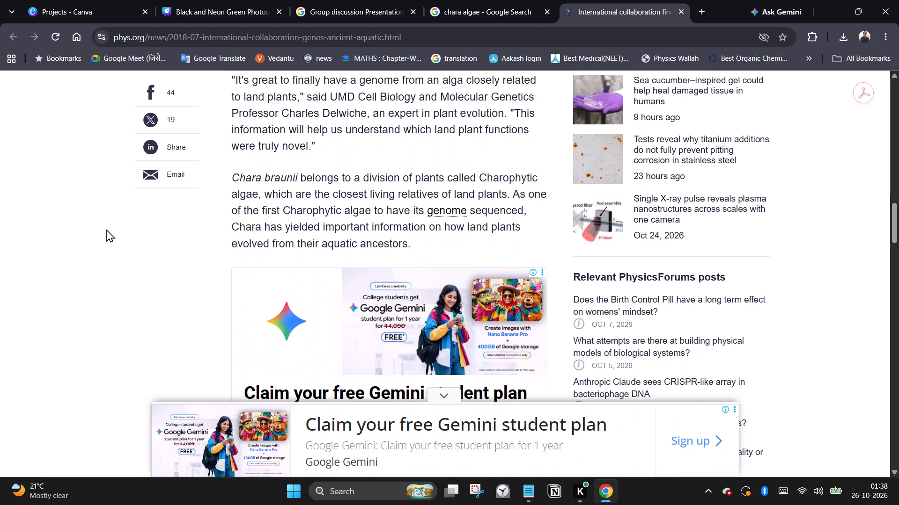
scroll(106, 229, up, 1)
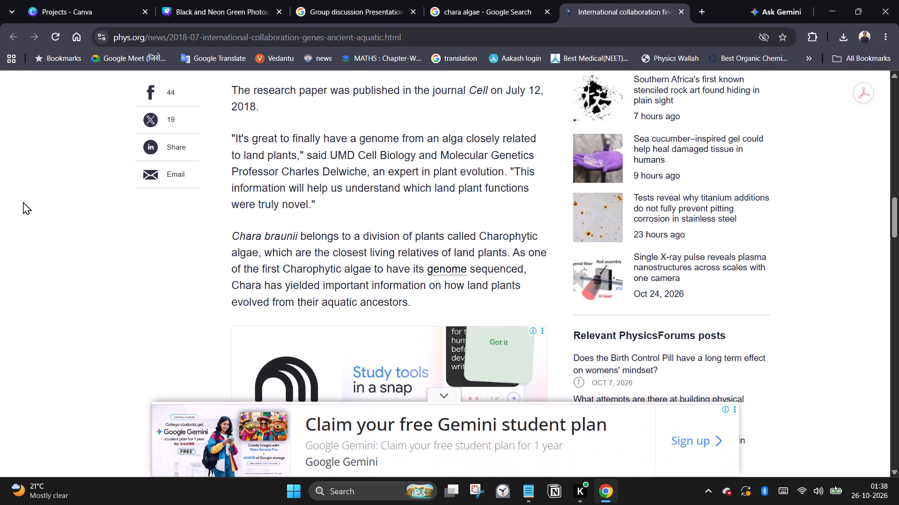
scroll(23, 202, up, 3)
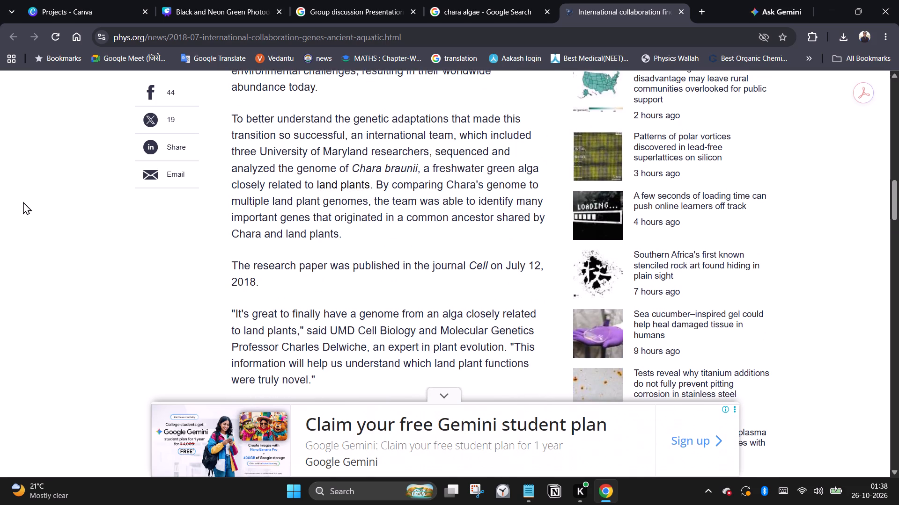
scroll(23, 202, up, 4)
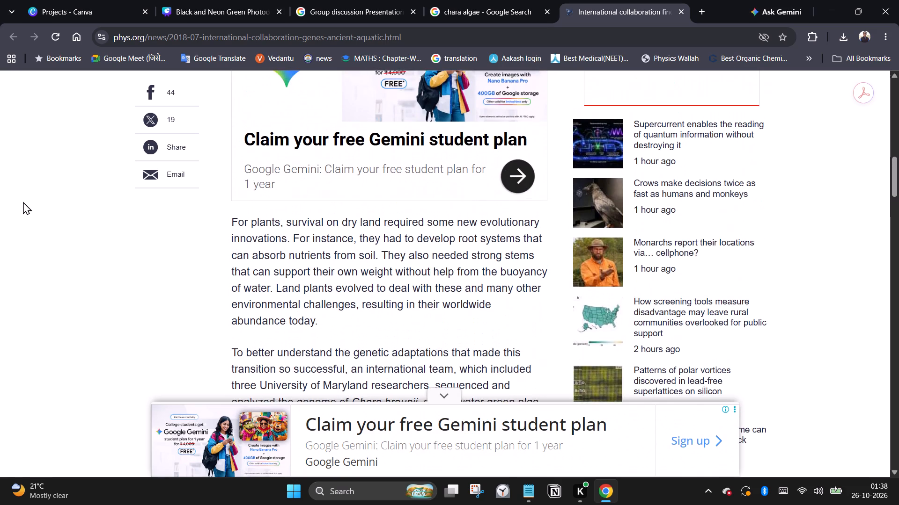
scroll(23, 202, up, 14)
scroll(23, 202, down, 3)
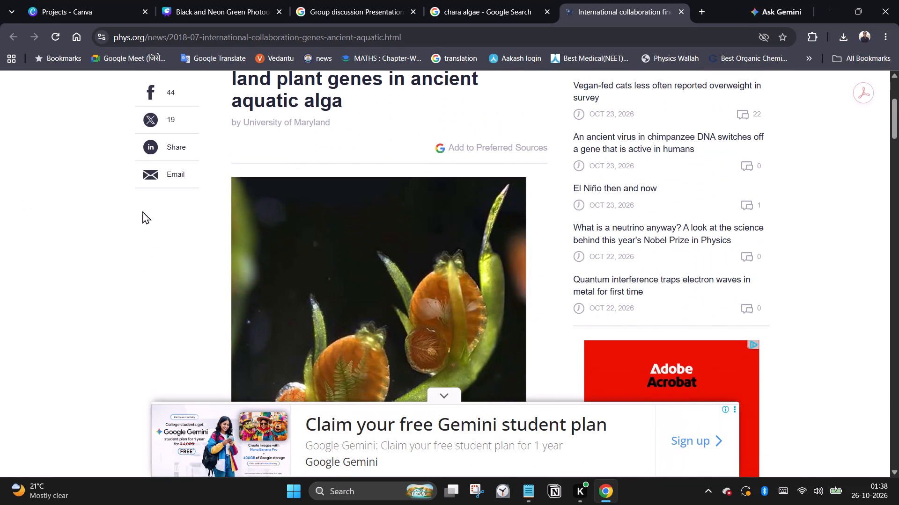
scroll(332, 221, down, 1)
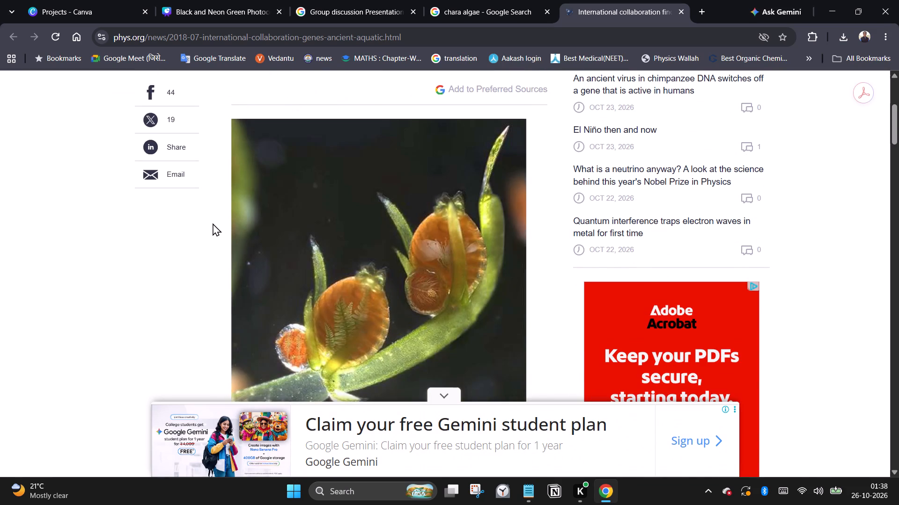
scroll(213, 223, down, 1)
scroll(213, 223, up, 1)
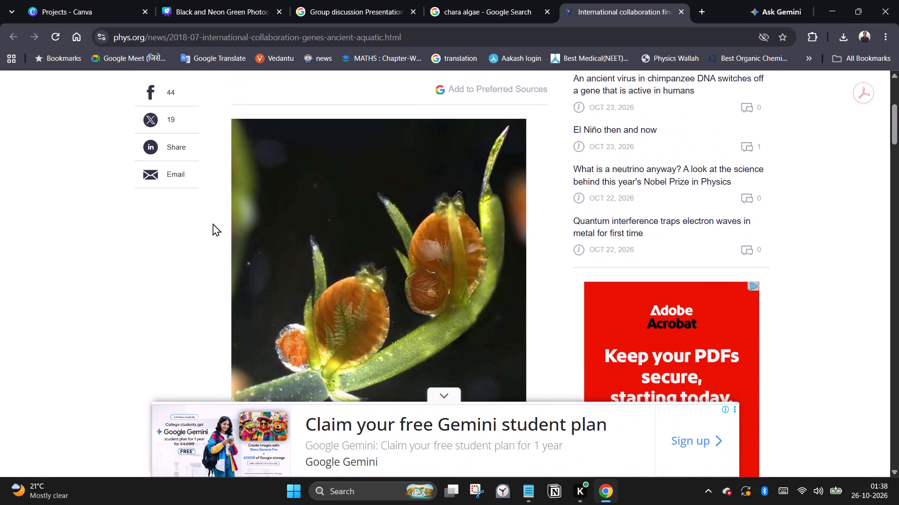
Return to the chara algae image results and look through the images related to the Phys.org preview.
click(485, 0)
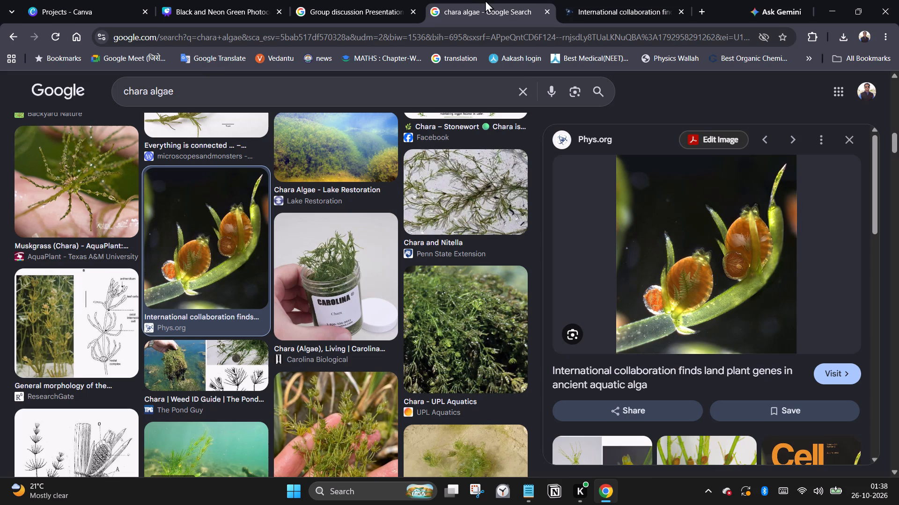
scroll(678, 221, down, 2)
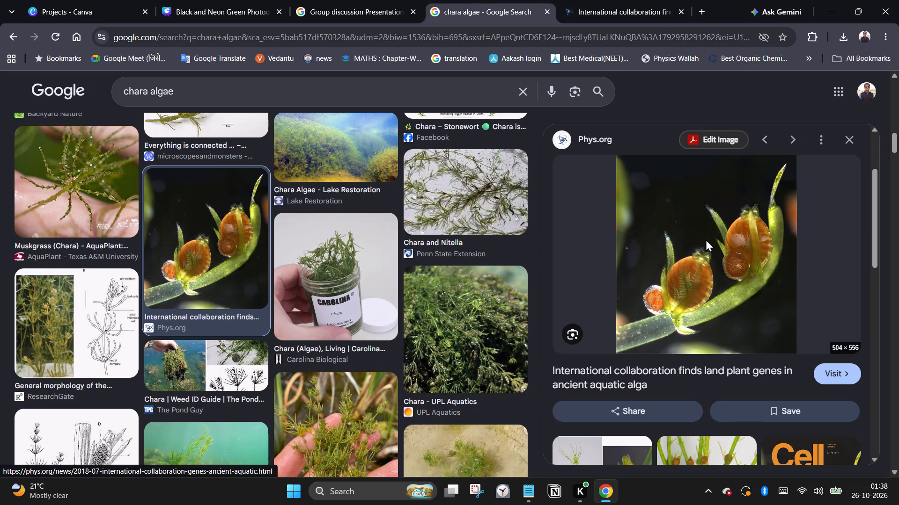
scroll(706, 239, down, 4)
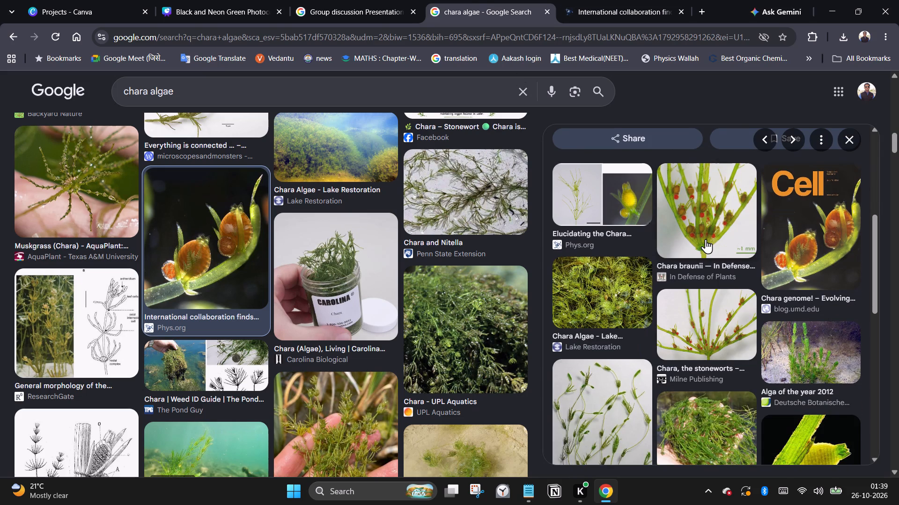
scroll(706, 239, down, 1)
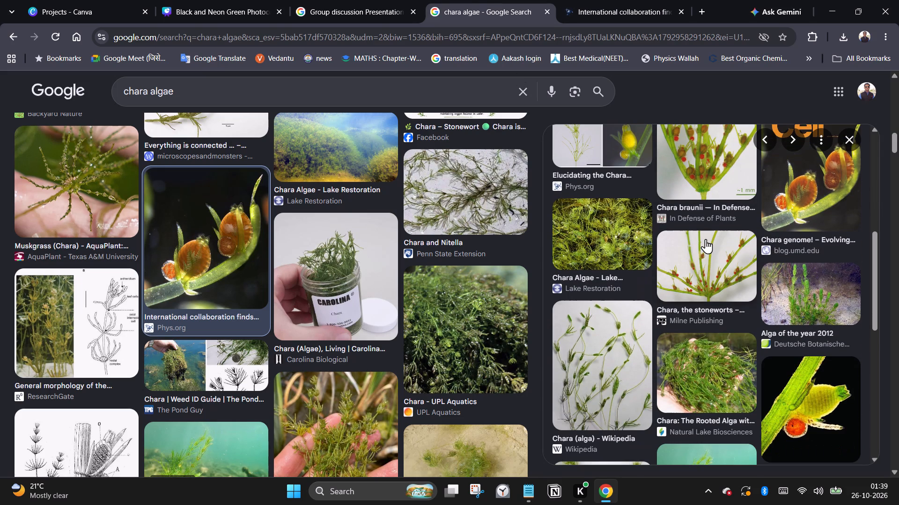
scroll(706, 239, up, 2)
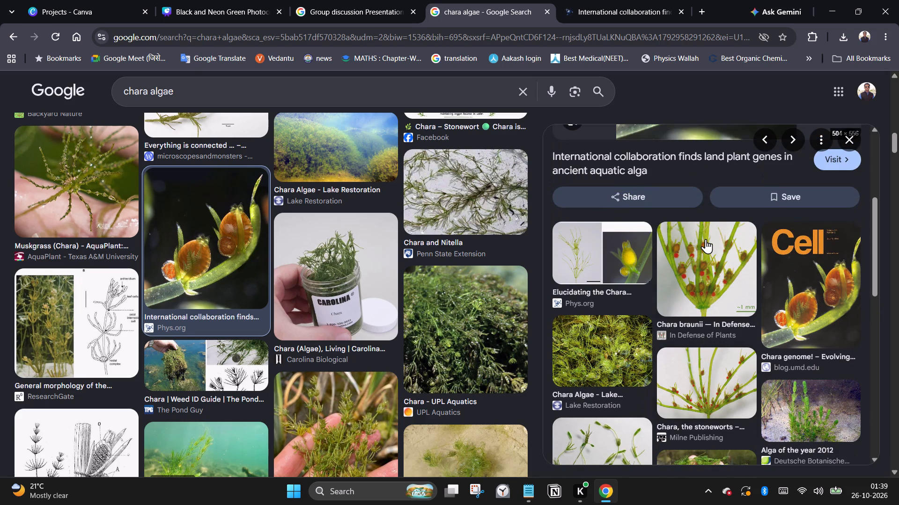
scroll(706, 239, up, 5)
Start saving the previewed Phys.org Chara image as a JPEG in the Mine folder on drive D, clearing the suggested file name.
right_click(674, 196)
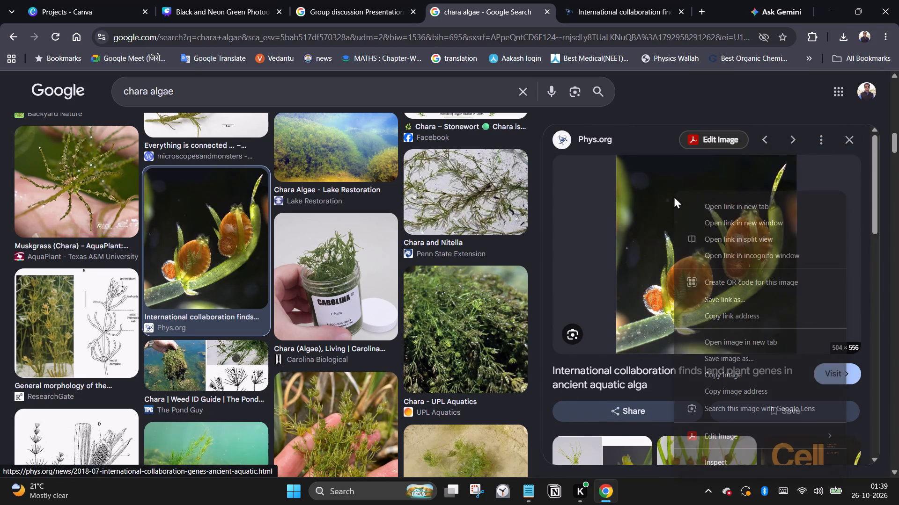
click(751, 352)
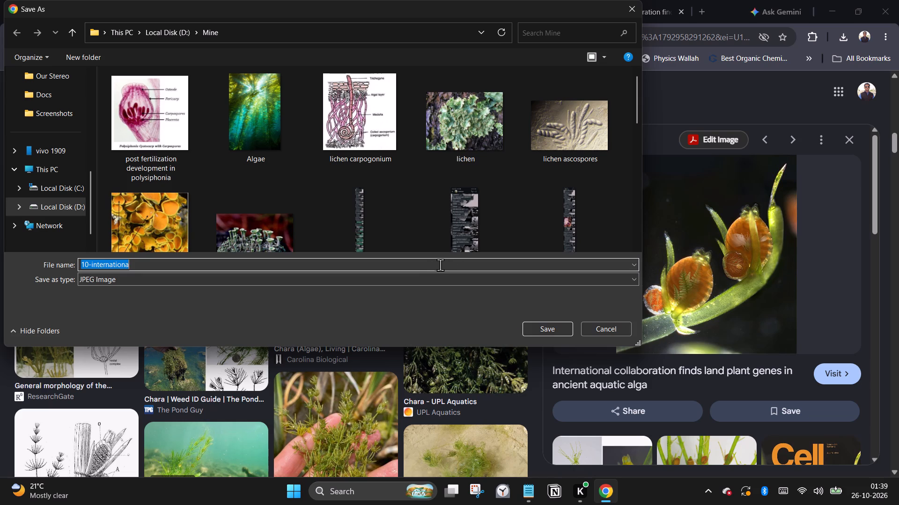
click(440, 265)
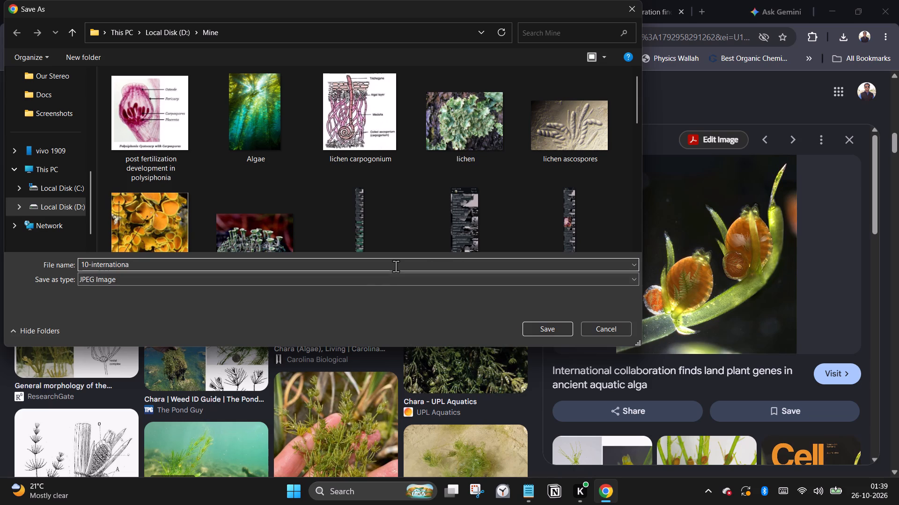
key(BackSpace)
key(BackSpace)
key(BackSpace)
key(BackSpace)
key(BackSpace)
key(BackSpace)
key(BackSpace)
key(BackSpace)
key(BackSpace)
key(BackSpace)
key(BackSpace)
key(BackSpace)
key(BackSpace)
key(BackSpace)
key(BackSpace)
key(BackSpace)
key(BackSpace)
key(BackSpace)
key(BackSpace)
key(BackSpace)
key(BackSpace)
key(BackSpace)
key(BackSpace)
key(BackSpace)
key(BackSpace)
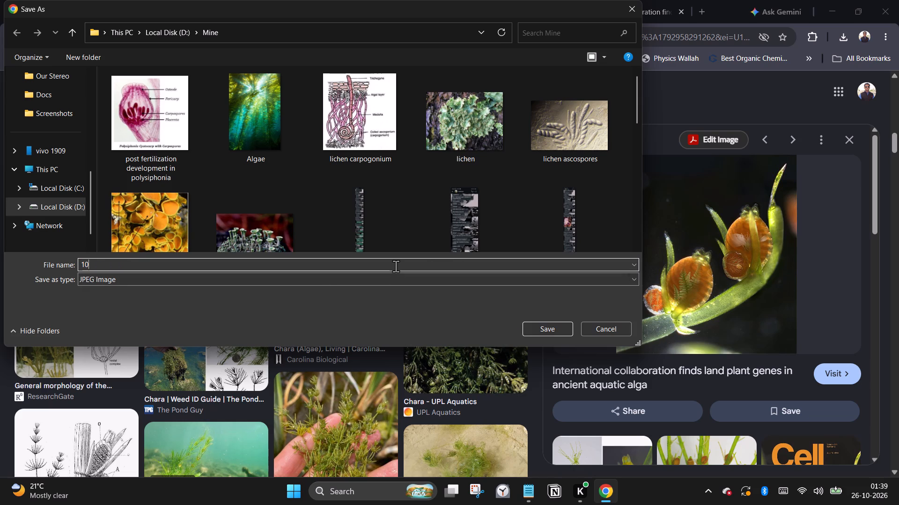
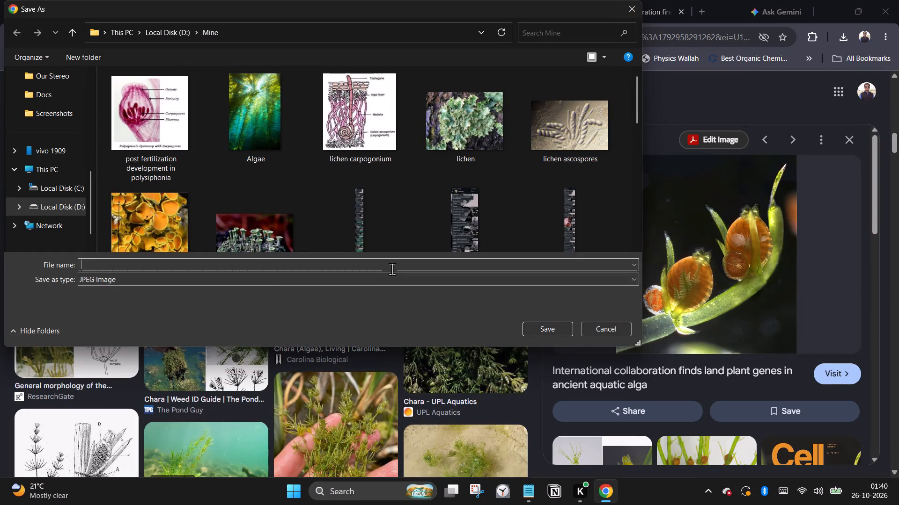
Name the image file Chara and save it in the Mine folder on drive D.
text(Chara)
key(Return)
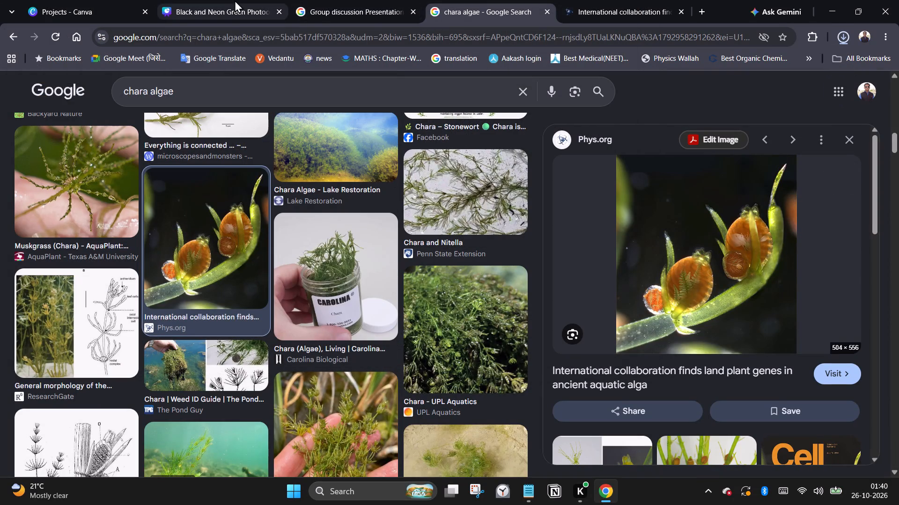
Switch to the Canva presentation and upload the Chara image from the Mine folder.
click(235, 0)
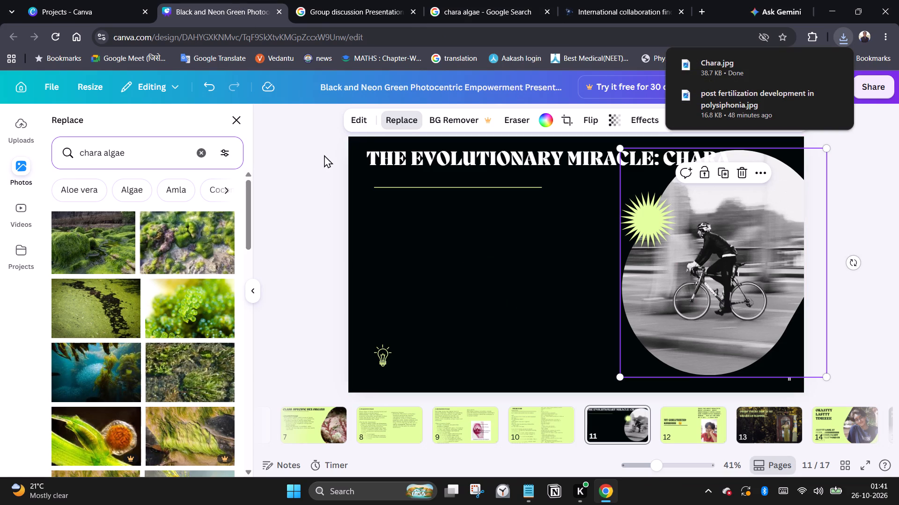
click(231, 121)
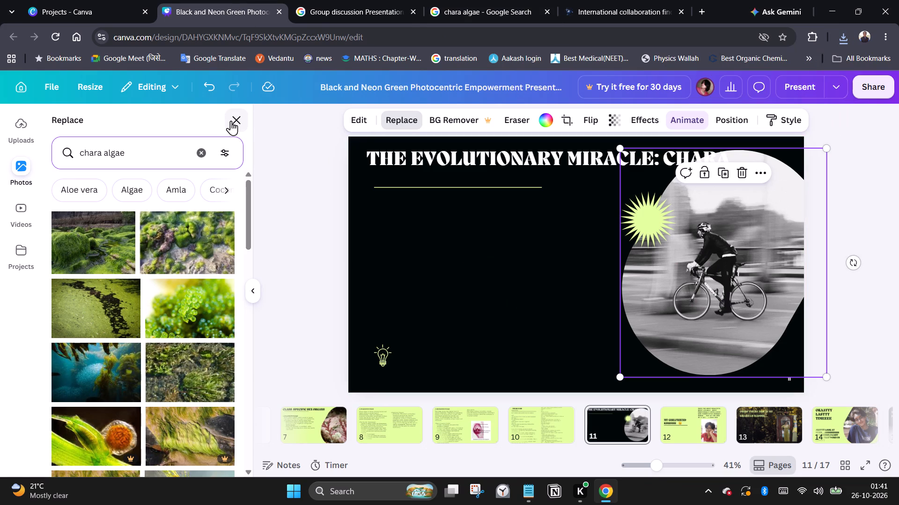
click(238, 120)
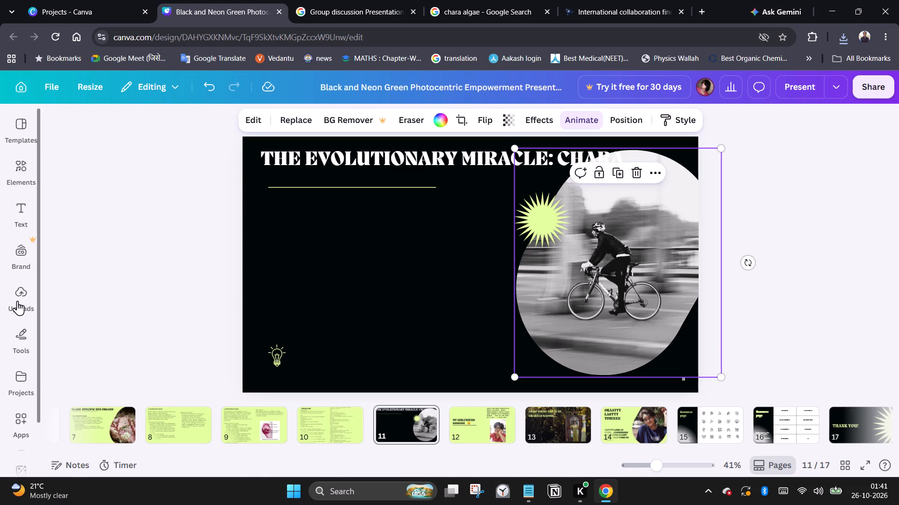
click(17, 301)
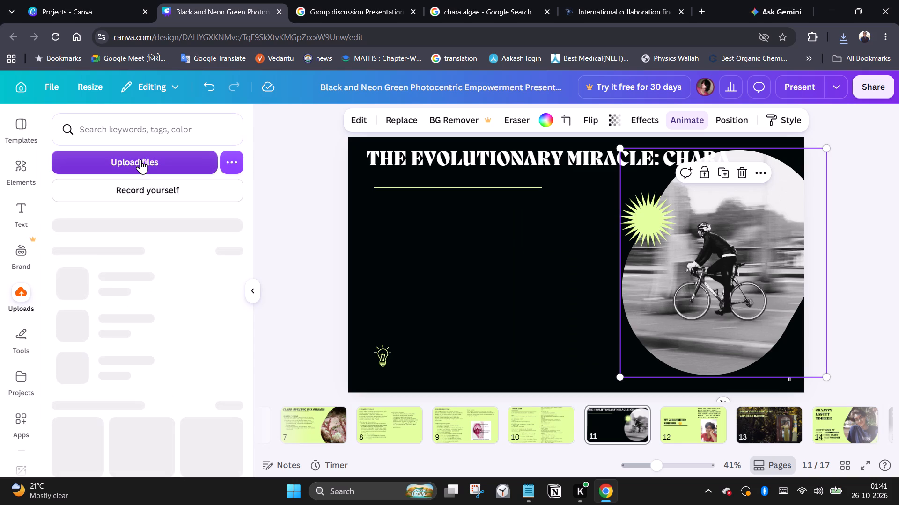
click(140, 159)
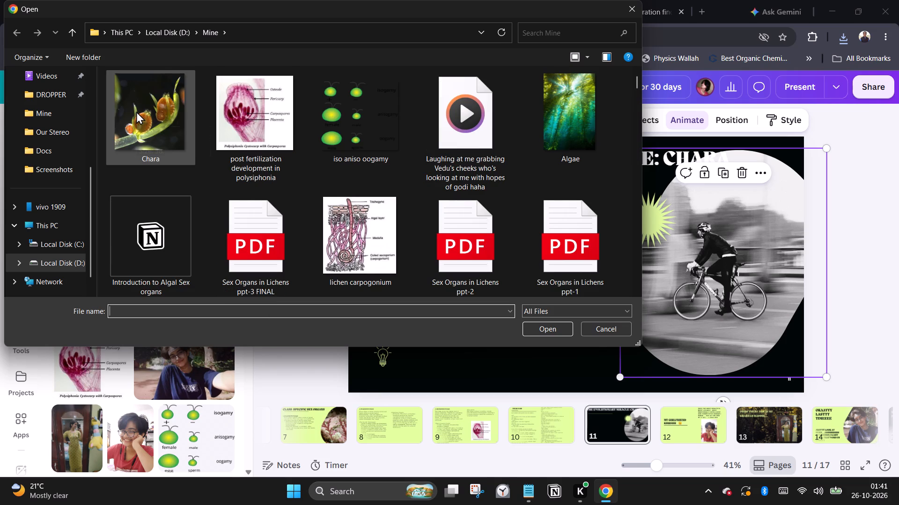
double_click(136, 111)
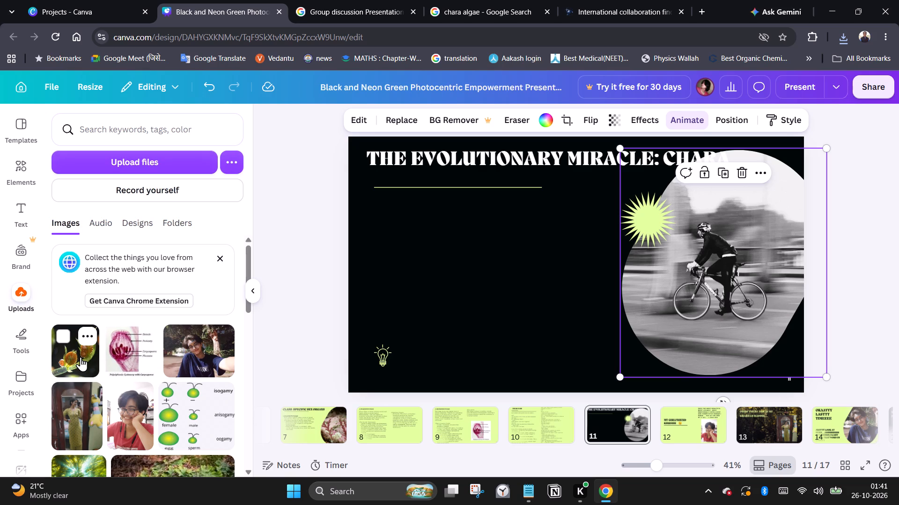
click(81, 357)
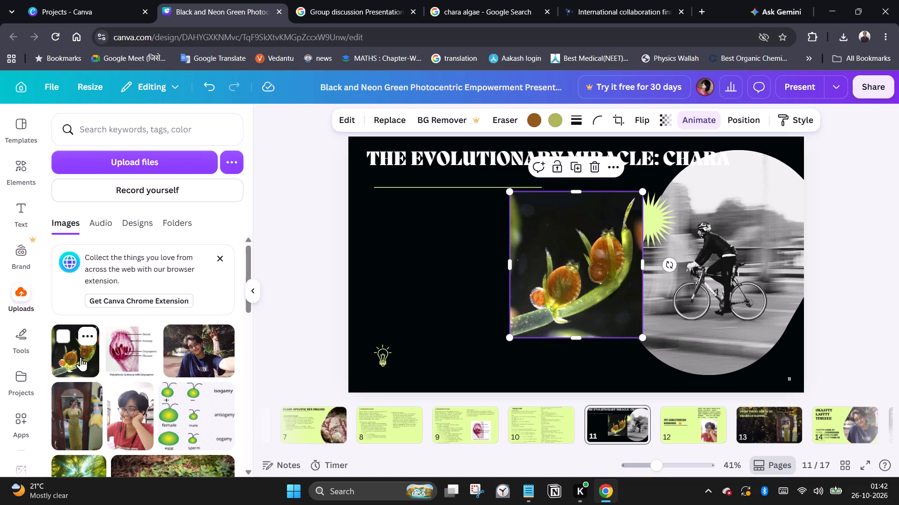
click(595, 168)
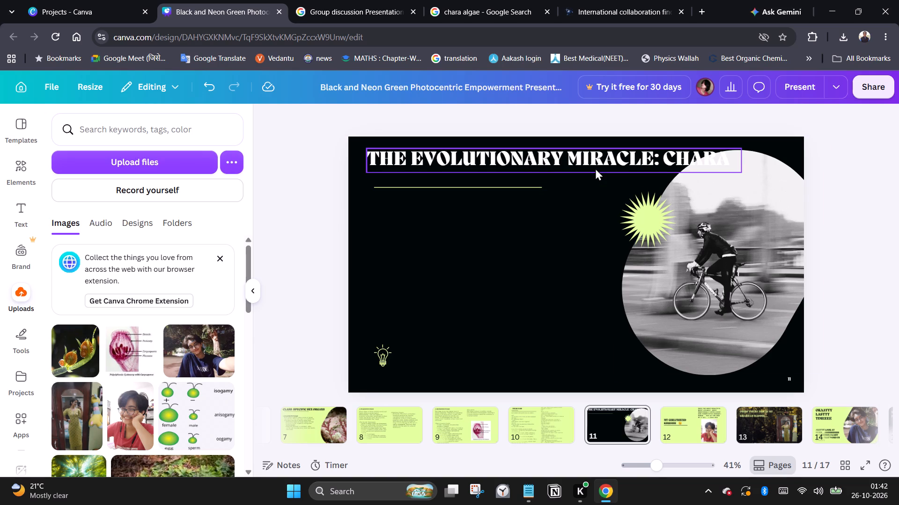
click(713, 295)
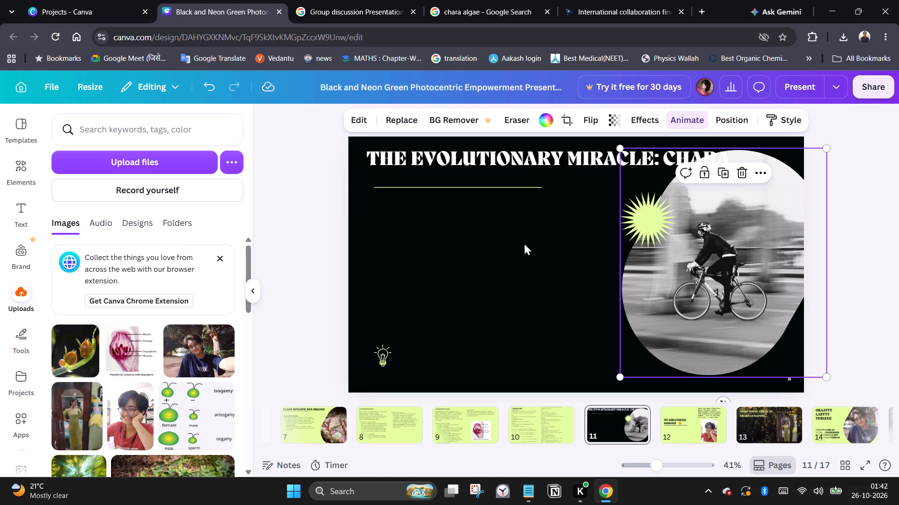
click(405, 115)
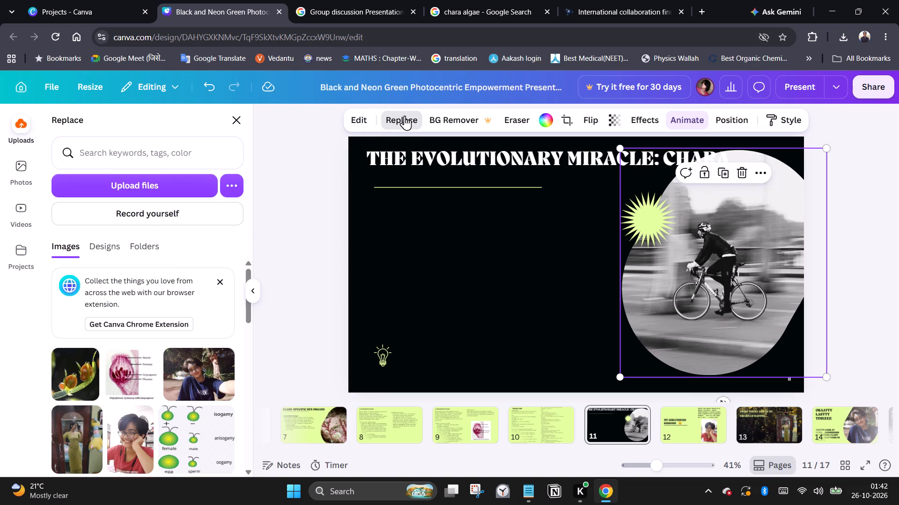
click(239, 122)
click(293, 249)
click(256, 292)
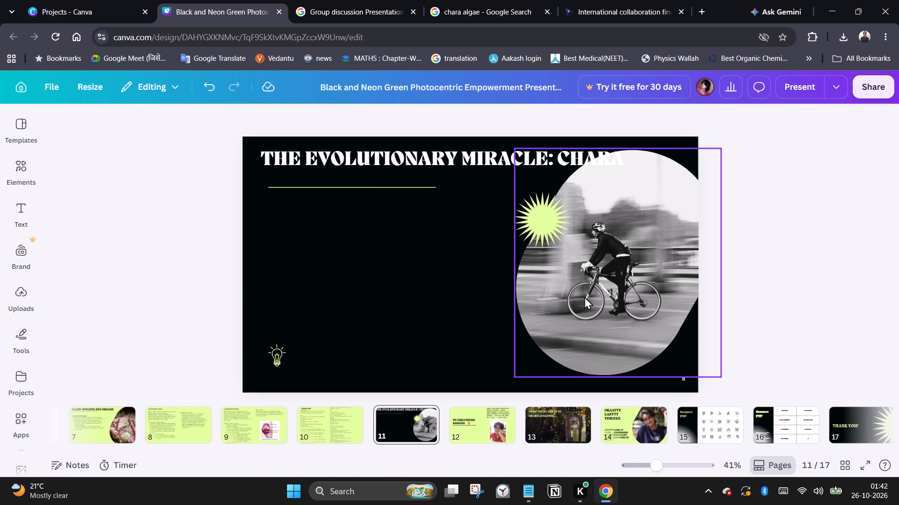
Replace the cyclist photo on page 11 with the uploaded Chara image.
click(585, 296)
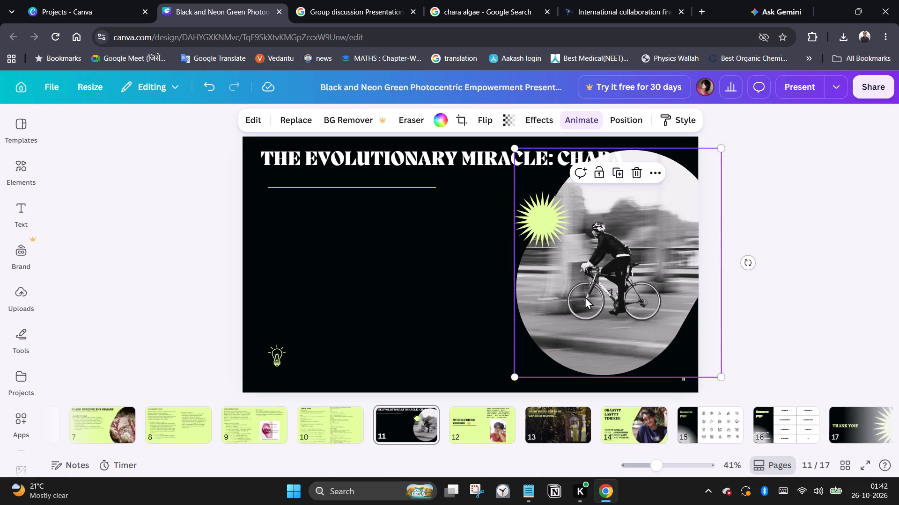
click(302, 120)
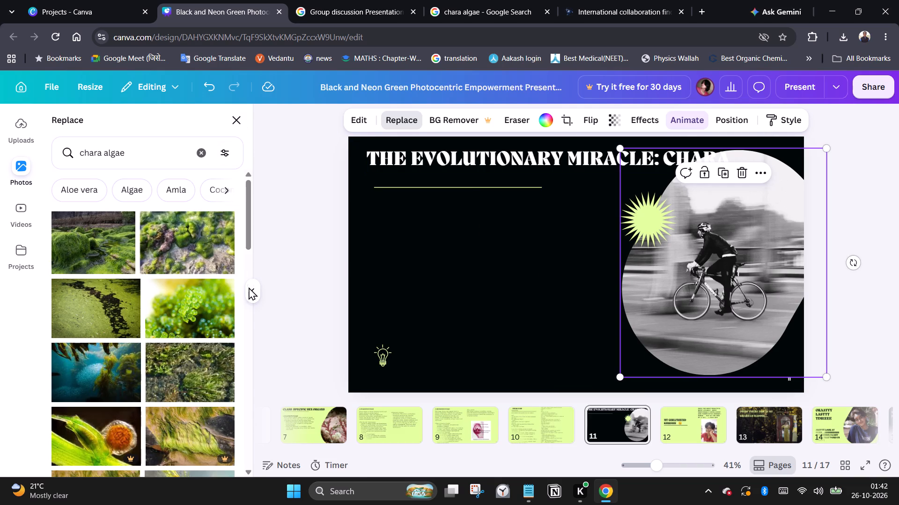
click(204, 151)
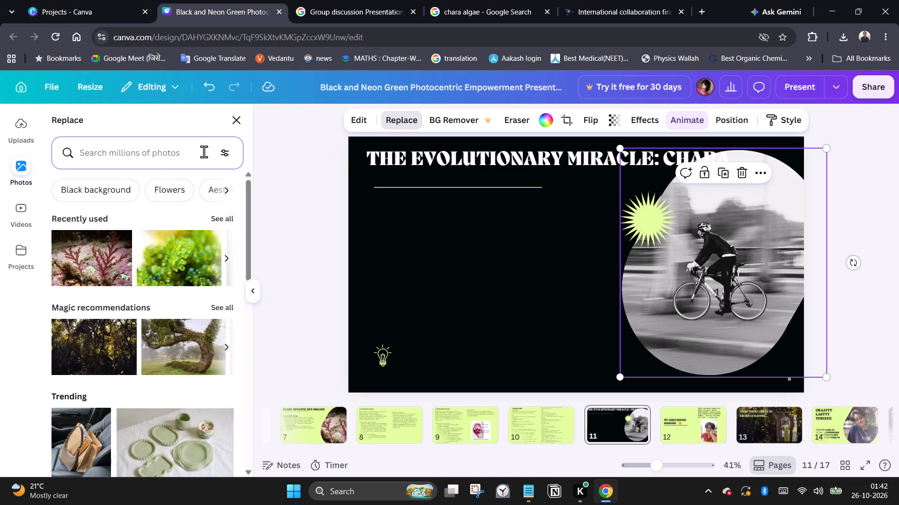
click(235, 124)
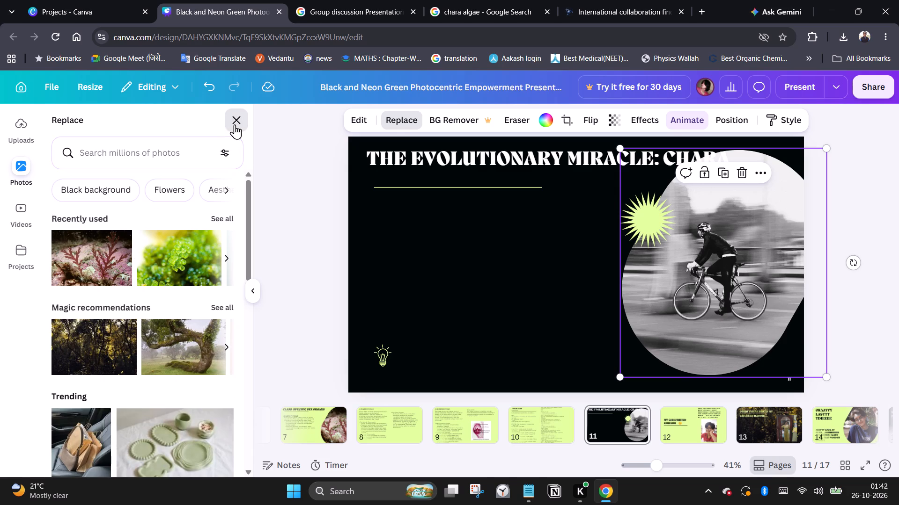
click(299, 117)
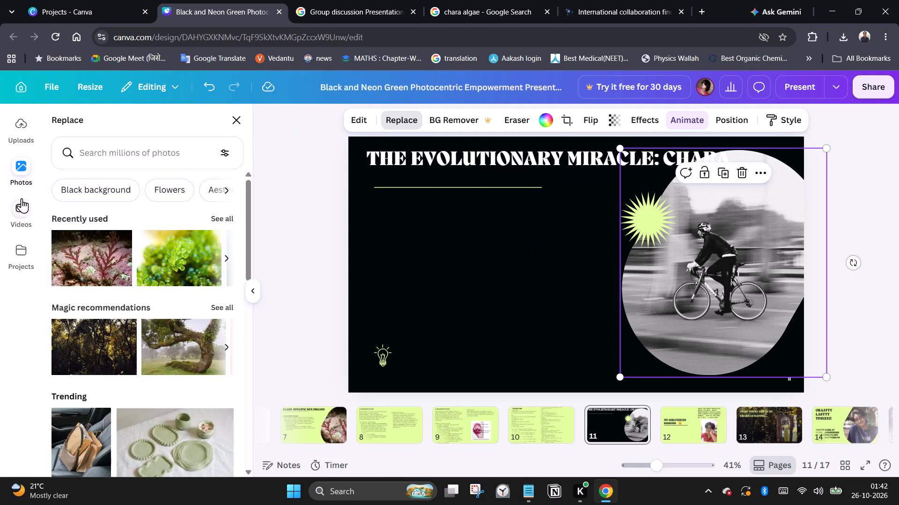
click(28, 131)
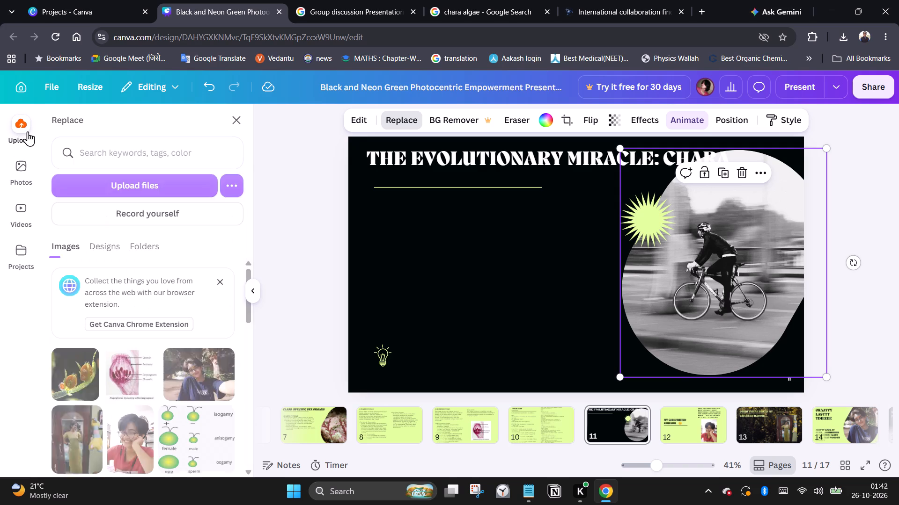
click(77, 385)
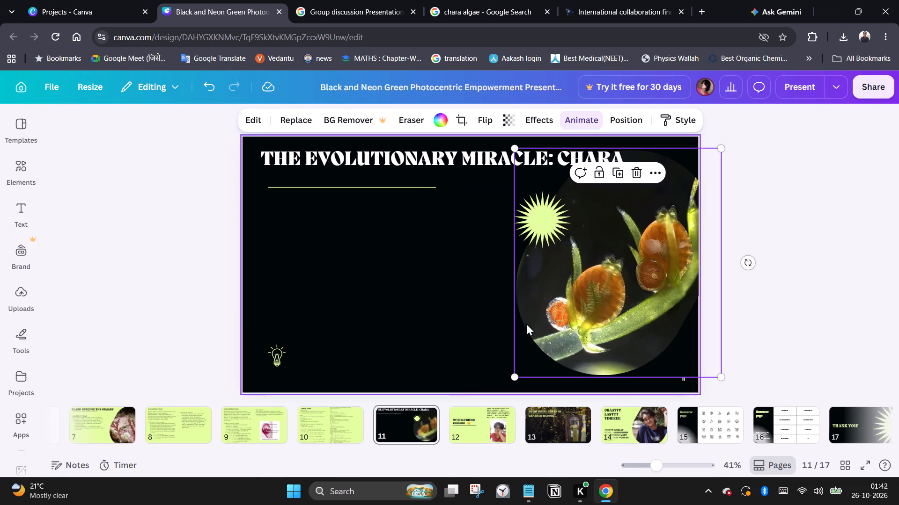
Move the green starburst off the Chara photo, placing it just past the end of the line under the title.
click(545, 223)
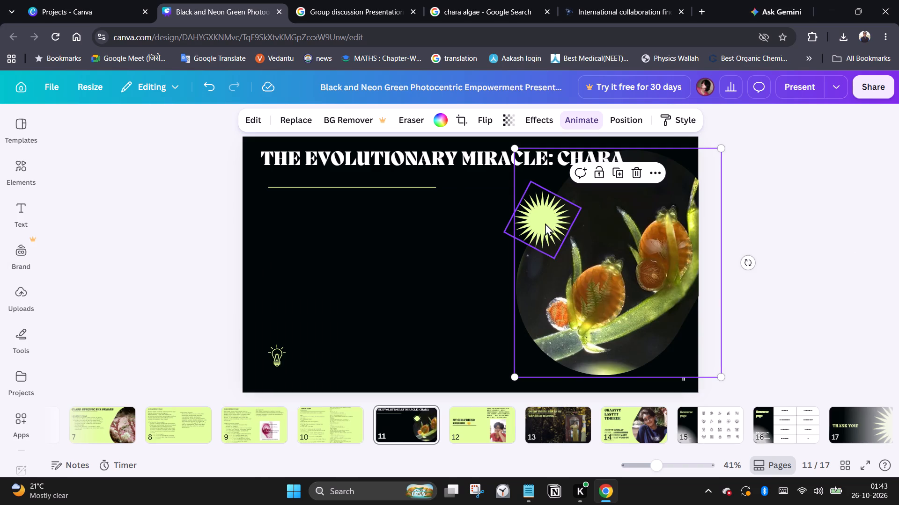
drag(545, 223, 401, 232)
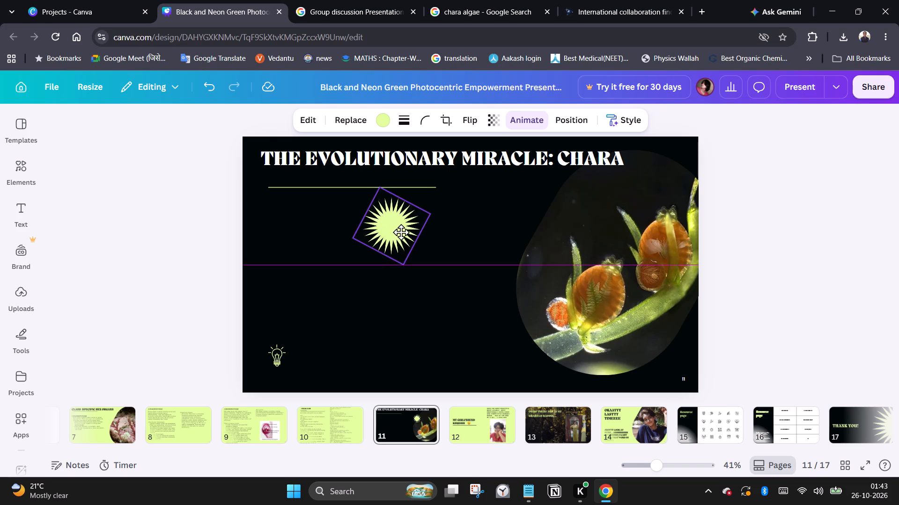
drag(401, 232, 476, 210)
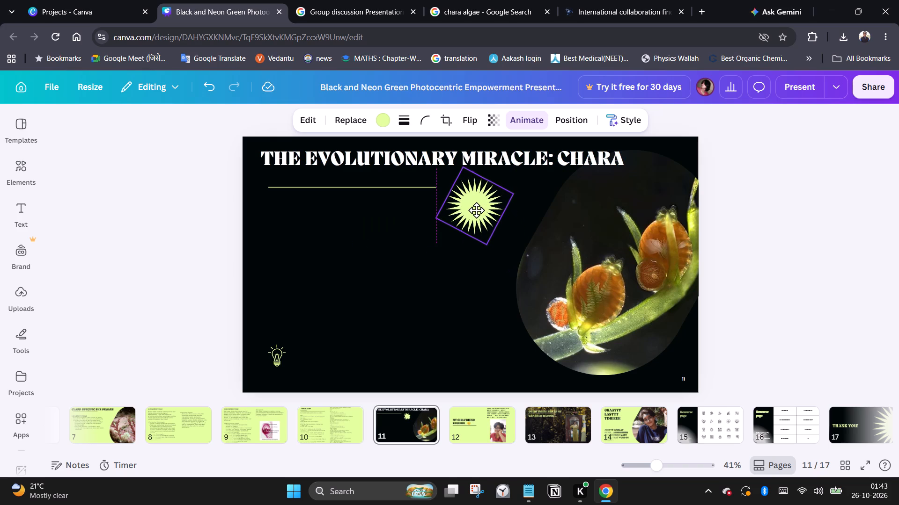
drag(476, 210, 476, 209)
Shift the framed Chara photo slightly upward and enlarge it a little from its lower-left corner.
click(590, 315)
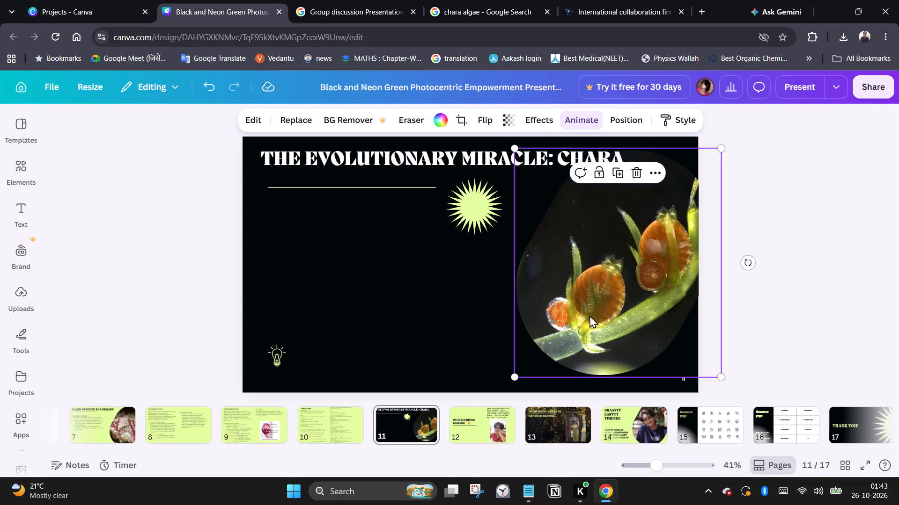
click(590, 315)
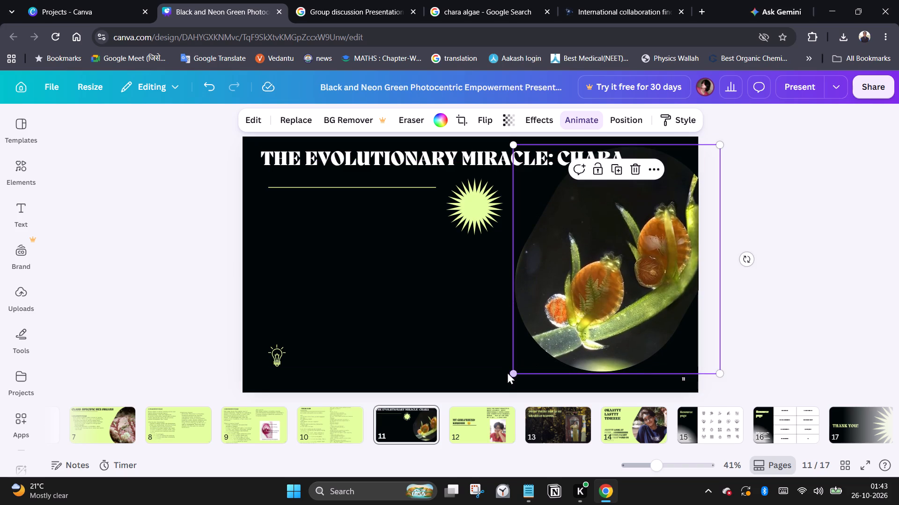
click(511, 374)
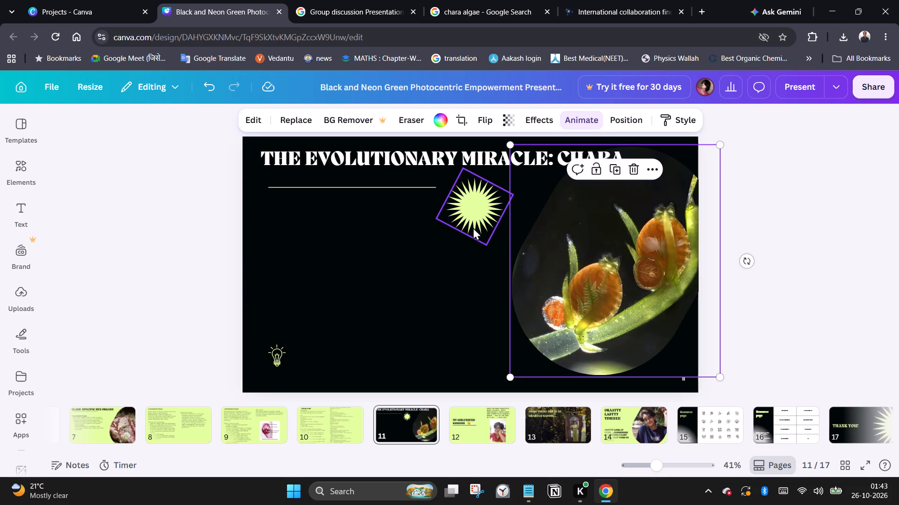
Move the green starburst onto the upper-left edge of the Chara photo, below the page title.
click(475, 204)
drag(475, 204, 524, 215)
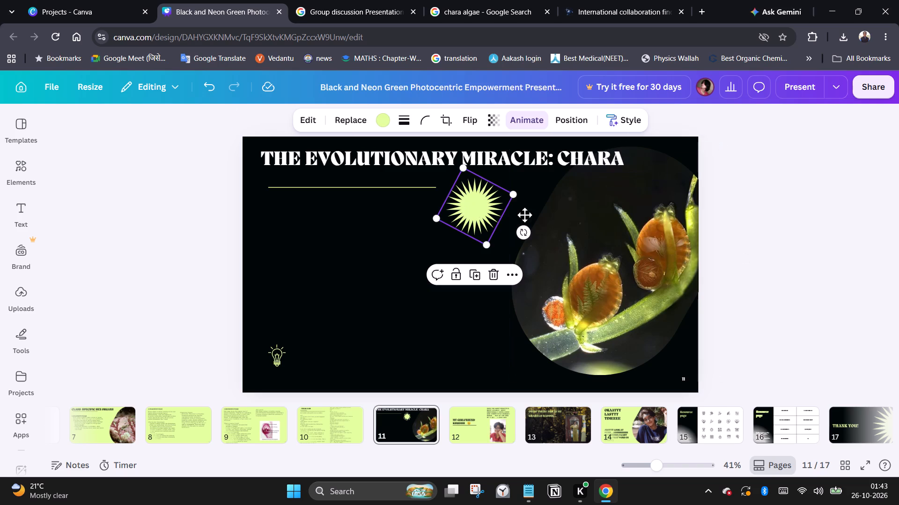
drag(524, 215, 556, 204)
drag(556, 204, 545, 204)
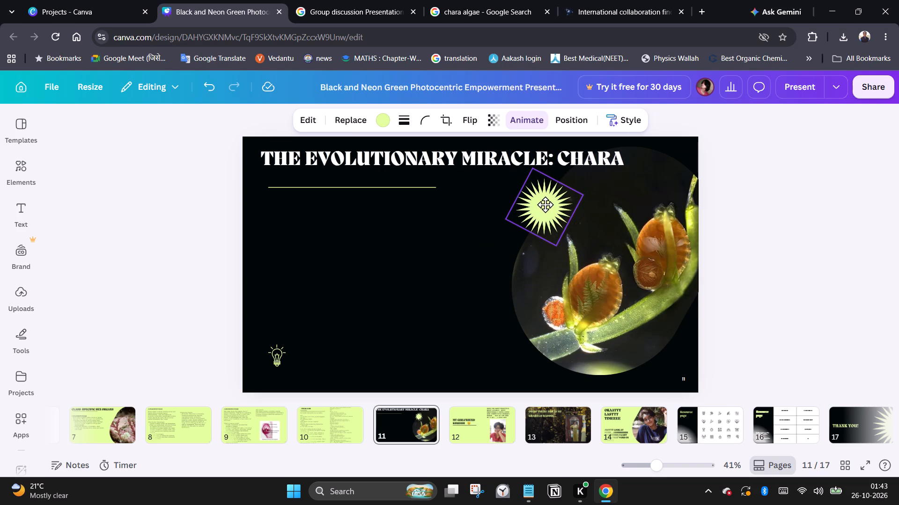
drag(545, 204, 548, 204)
Delete the light bulb graphic from the lower-left corner of page 11.
click(281, 345)
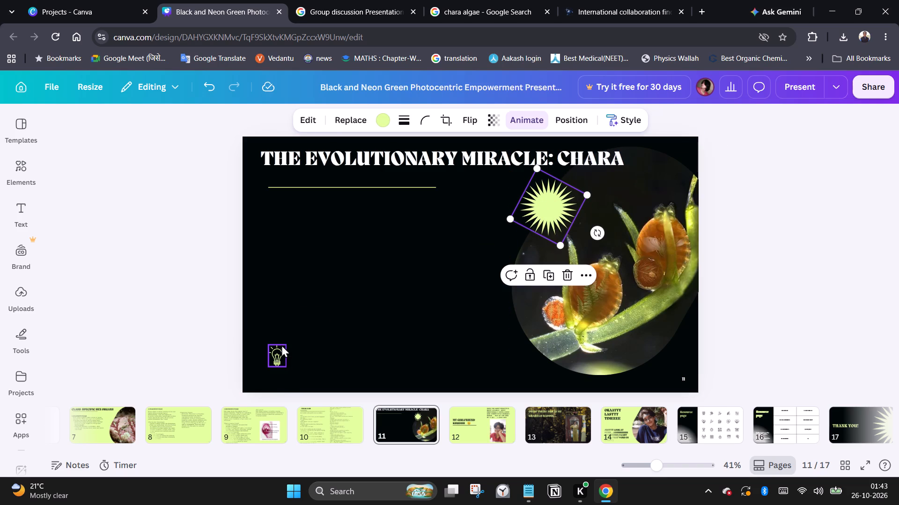
key(Delete)
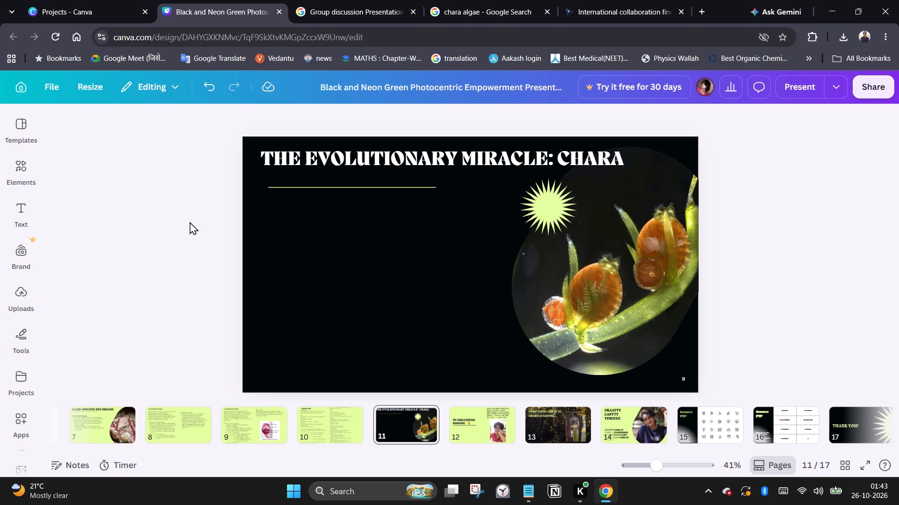
click(183, 211)
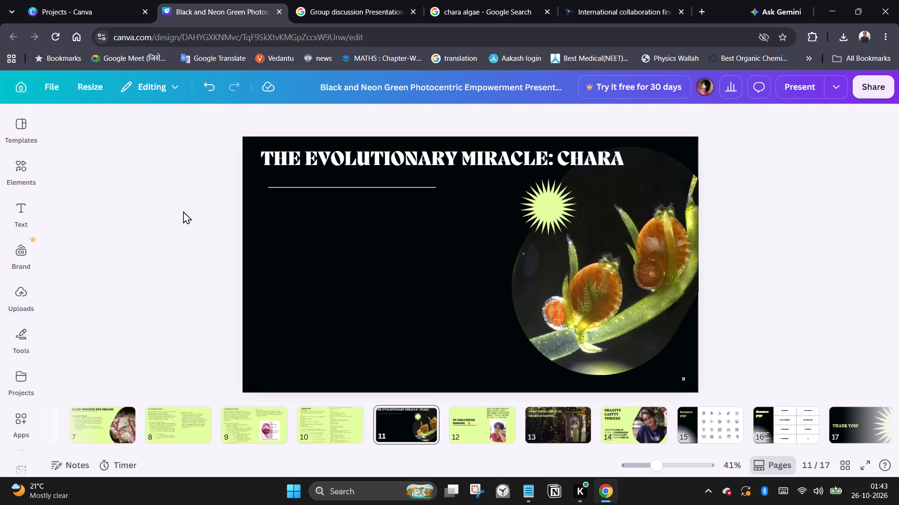
click(183, 211)
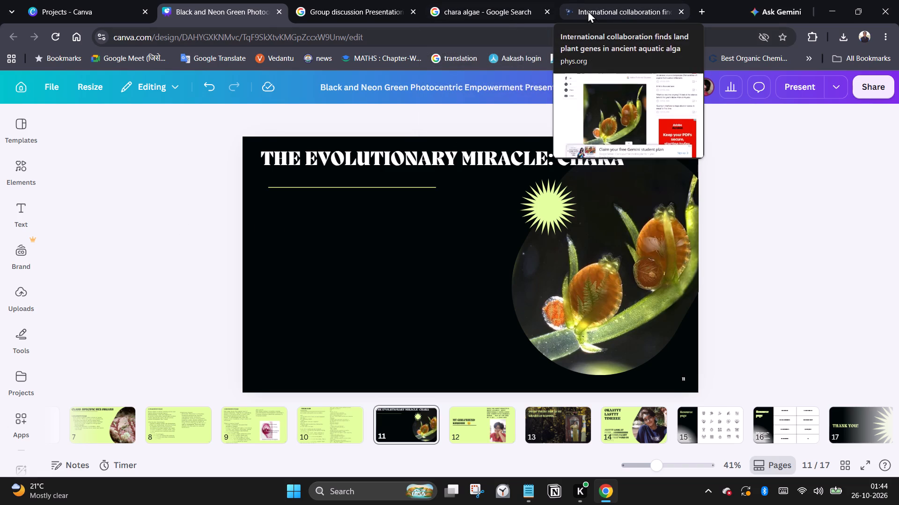
click(362, 18)
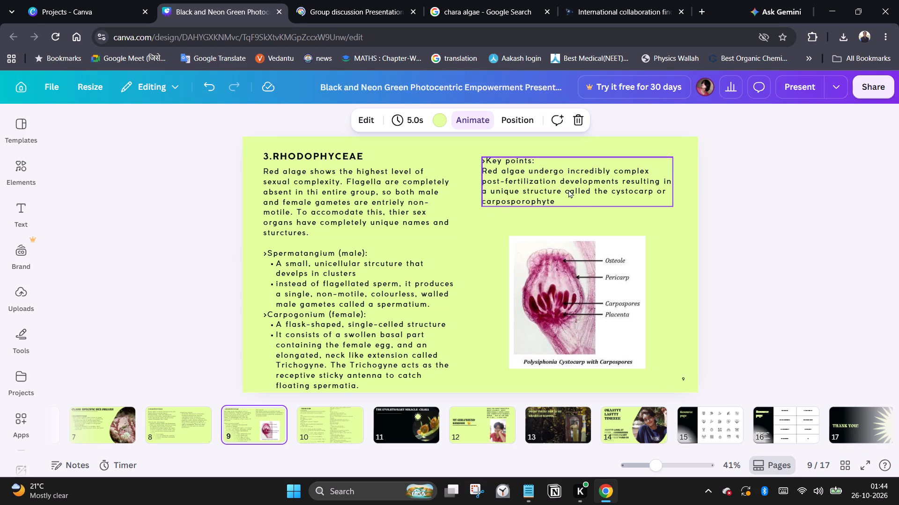
click(575, 179)
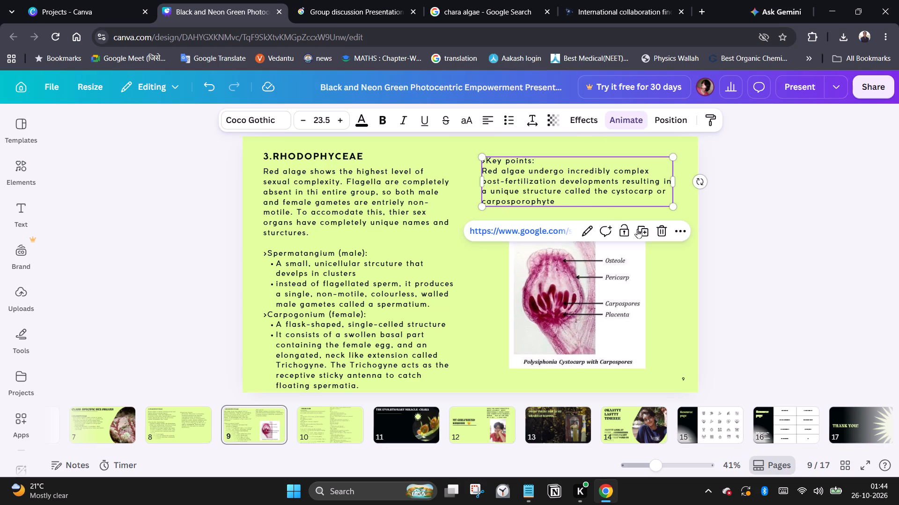
click(743, 260)
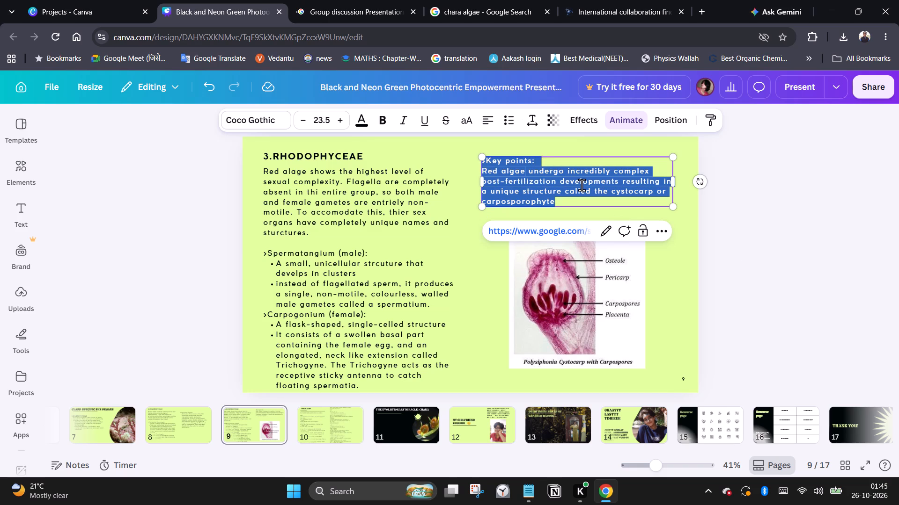
click(778, 187)
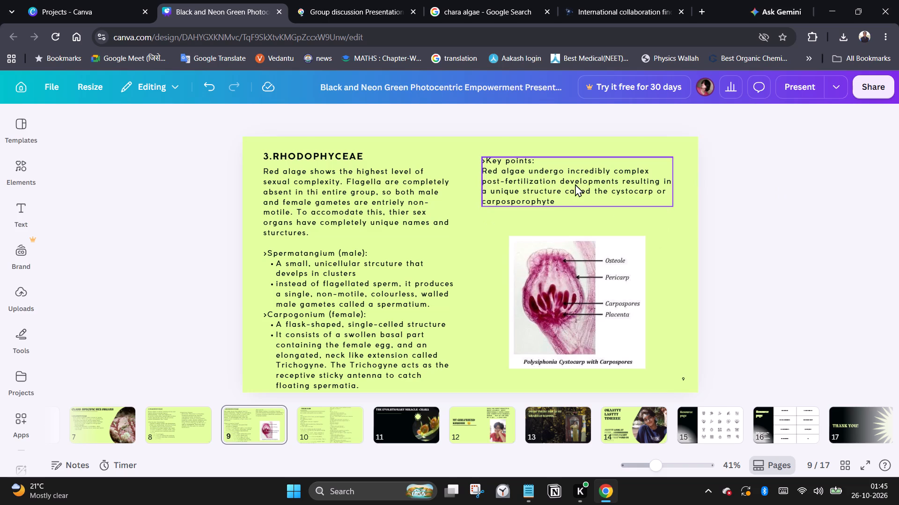
click(560, 180)
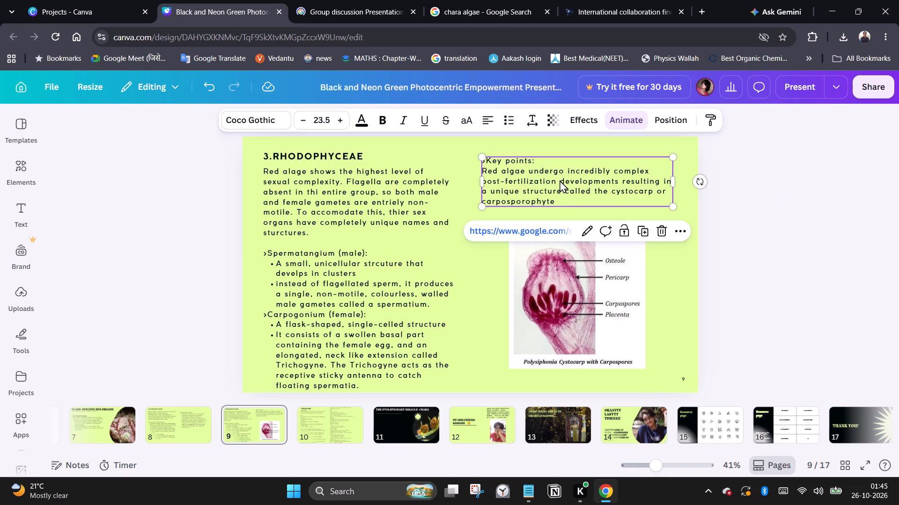
click(645, 232)
drag(569, 188, 570, 227)
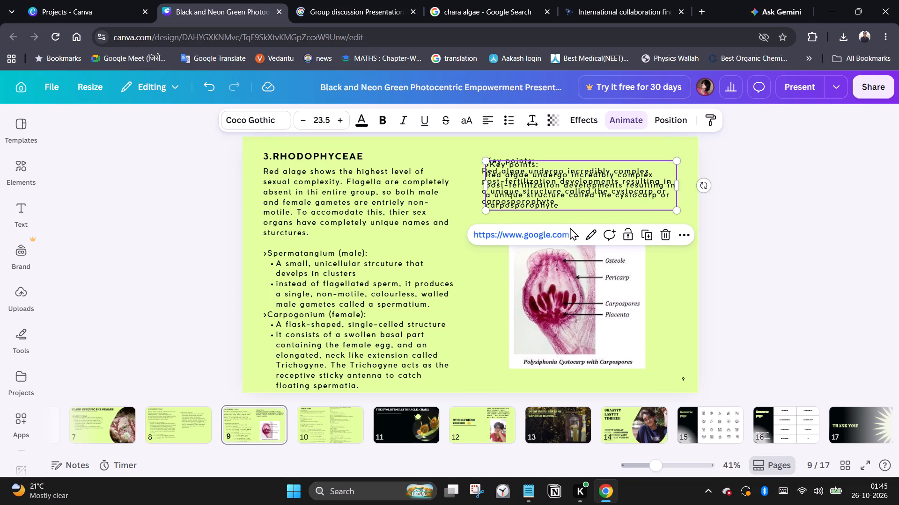
drag(570, 227, 406, 424)
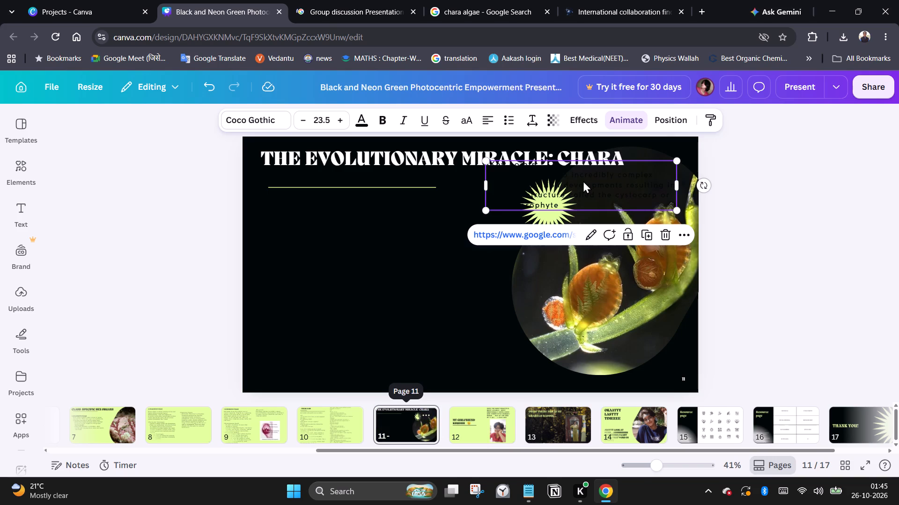
Place the copied text box below the line under the page 11 title, aligned with the line's starting end.
drag(591, 183, 370, 229)
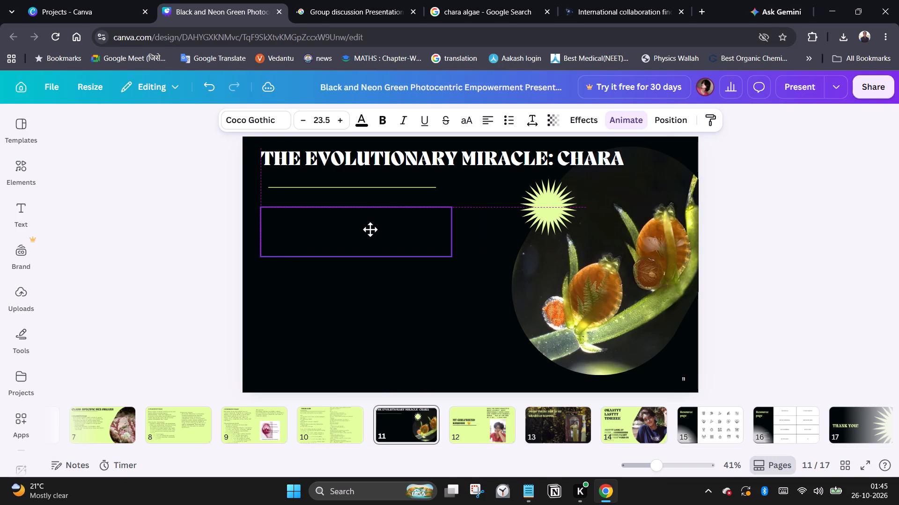
drag(370, 229, 373, 229)
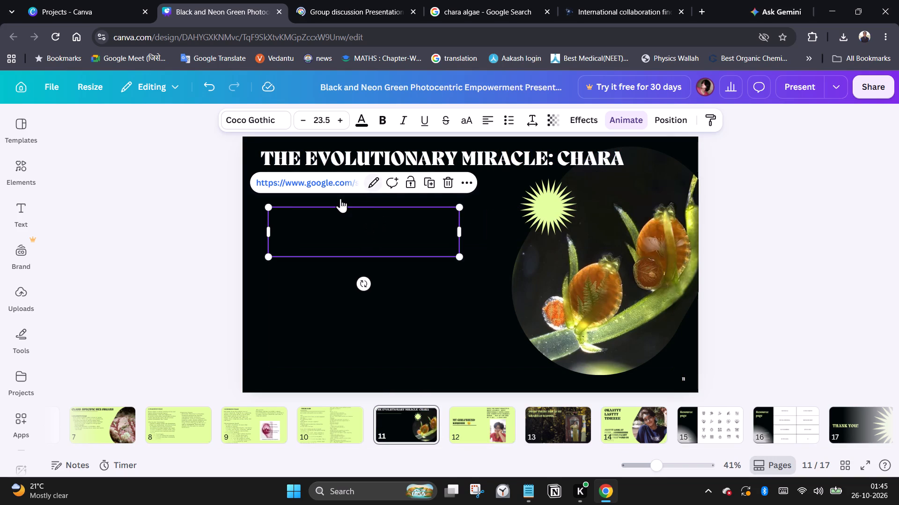
click(424, 338)
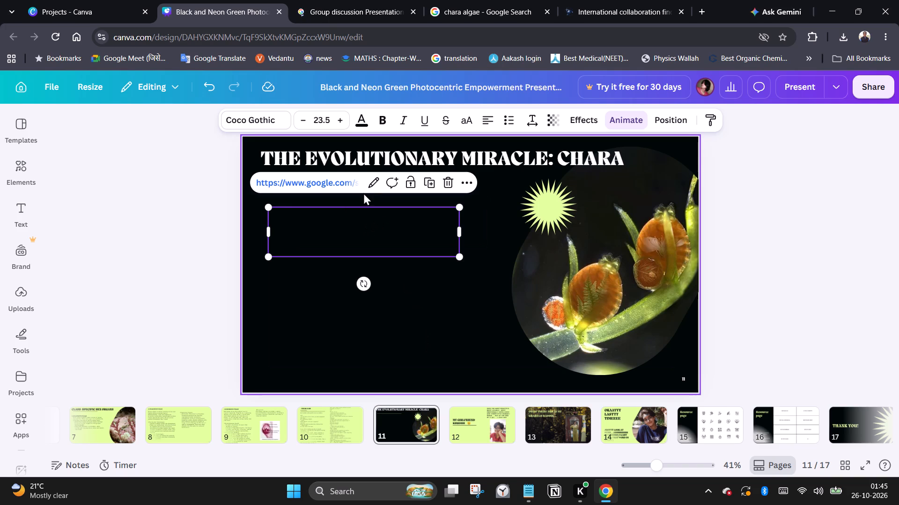
click(361, 188)
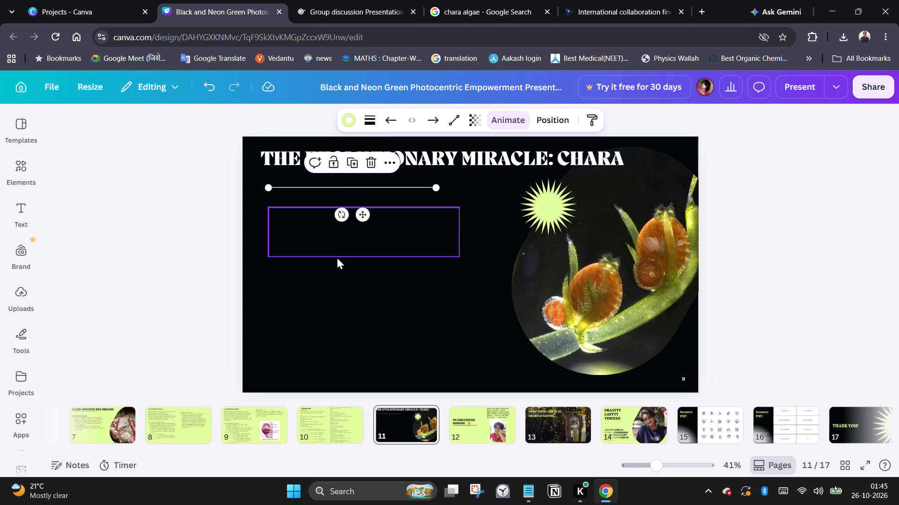
Search the text colors for "light green" and apply the document's light green to the copied text box on page 11.
click(363, 245)
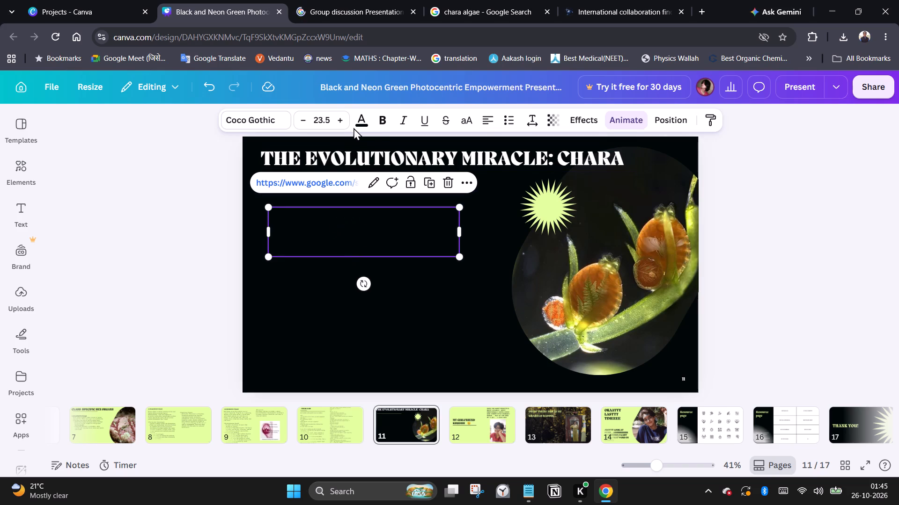
click(361, 119)
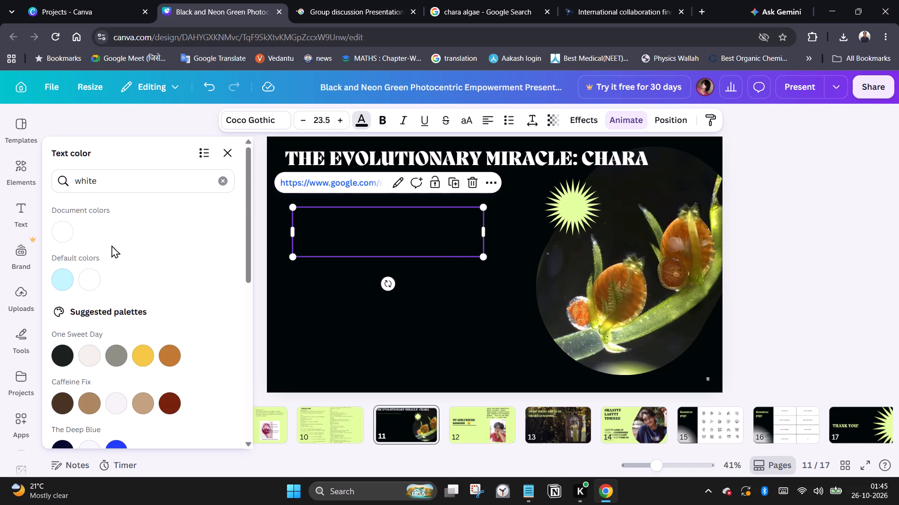
click(126, 180)
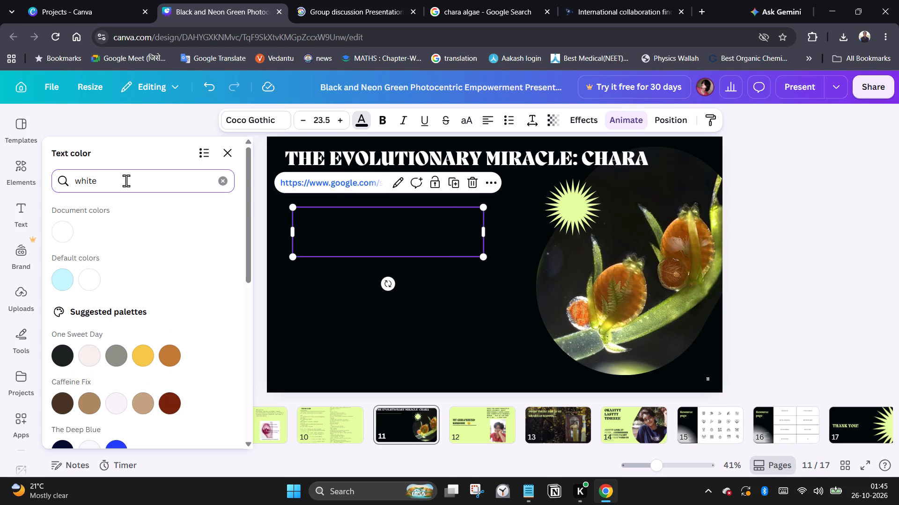
key(BackSpace)
key(BackSpace)
key(BackSpace)
key(BackSpace)
key(BackSpace)
key(BackSpace)
key(BackSpace)
key(BackSpace)
key(BackSpace)
key(BackSpace)
key(BackSpace)
key(BackSpace)
key(BackSpace)
key(BackSpace)
key(BackSpace)
key(BackSpace)
key(BackSpace)
key(BackSpace)
key(BackSpace)
key(BackSpace)
text(light green)
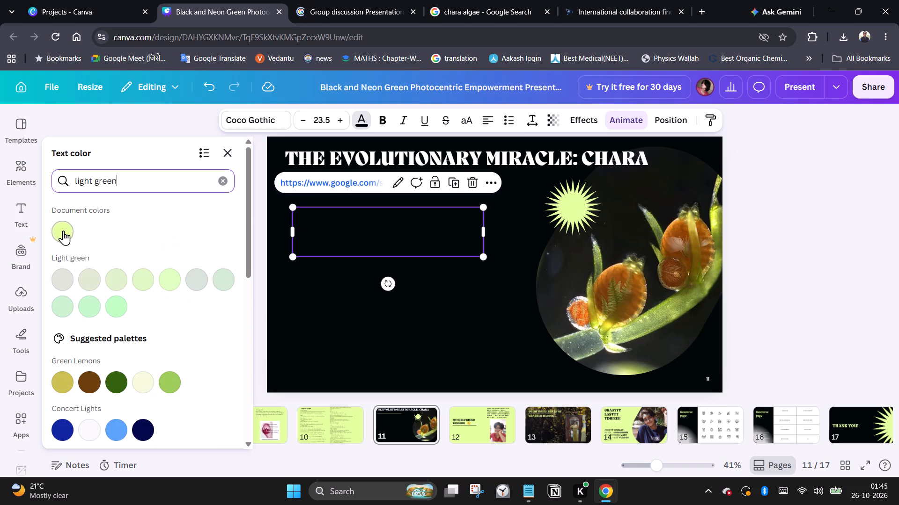
click(63, 232)
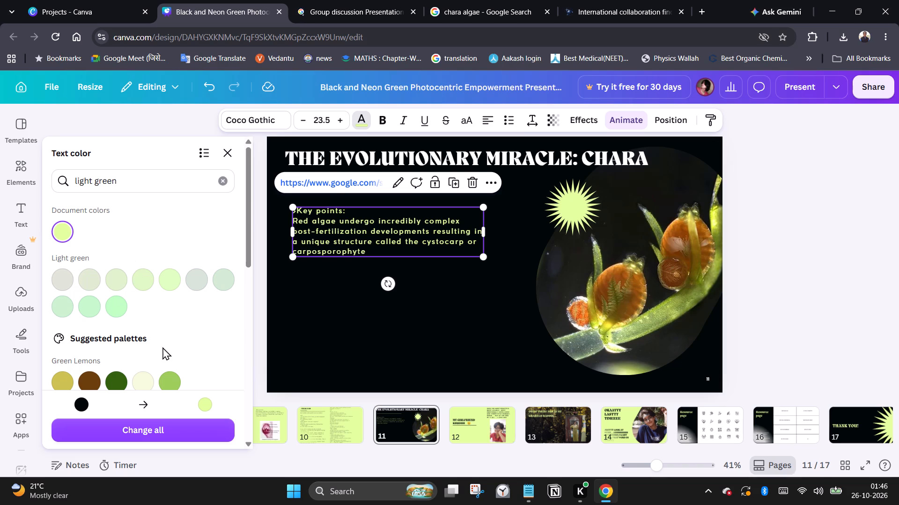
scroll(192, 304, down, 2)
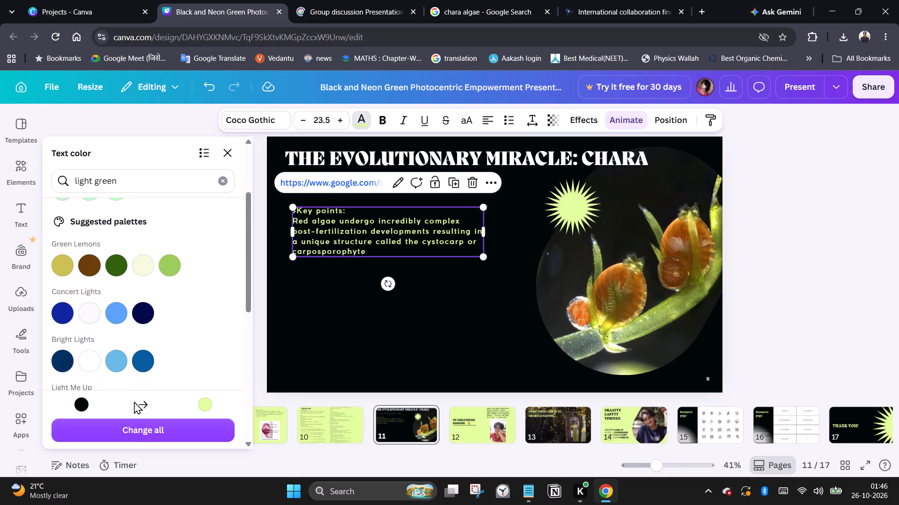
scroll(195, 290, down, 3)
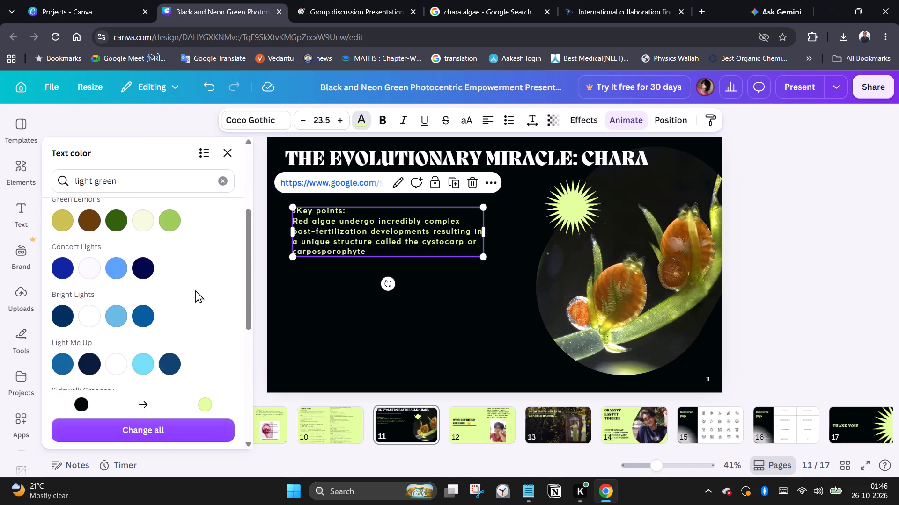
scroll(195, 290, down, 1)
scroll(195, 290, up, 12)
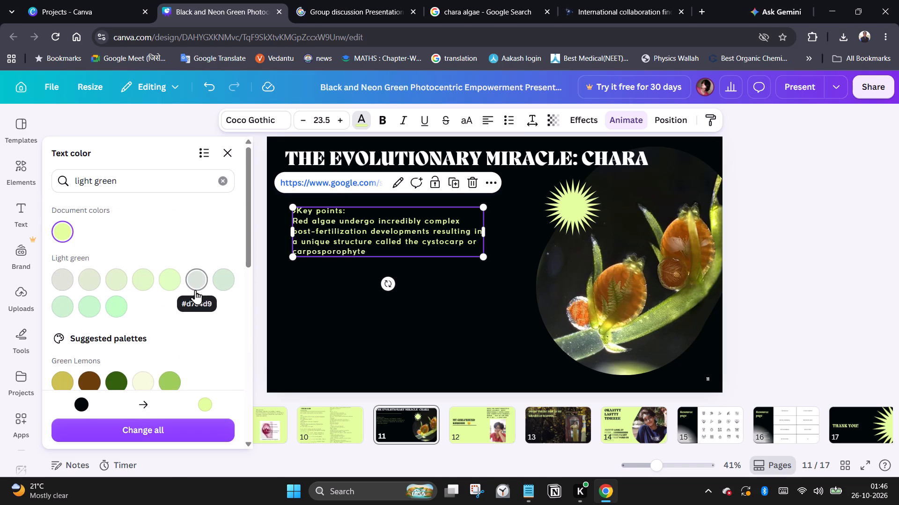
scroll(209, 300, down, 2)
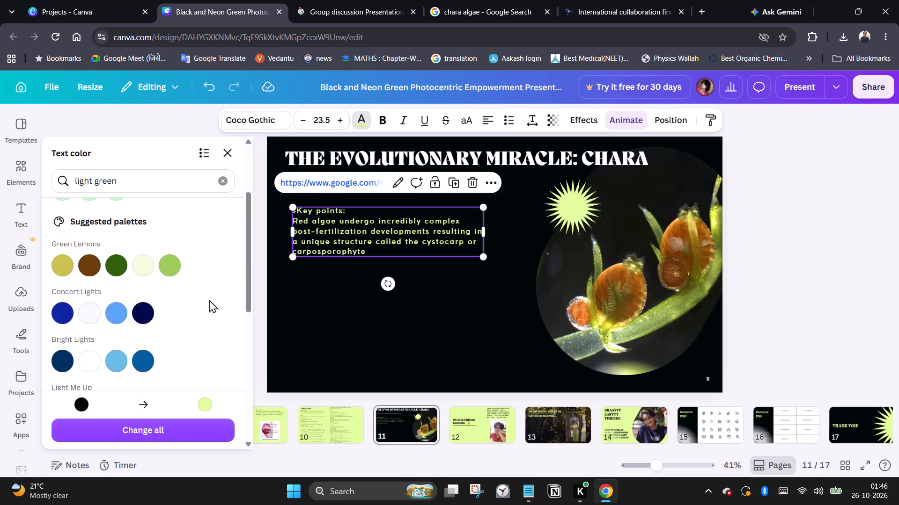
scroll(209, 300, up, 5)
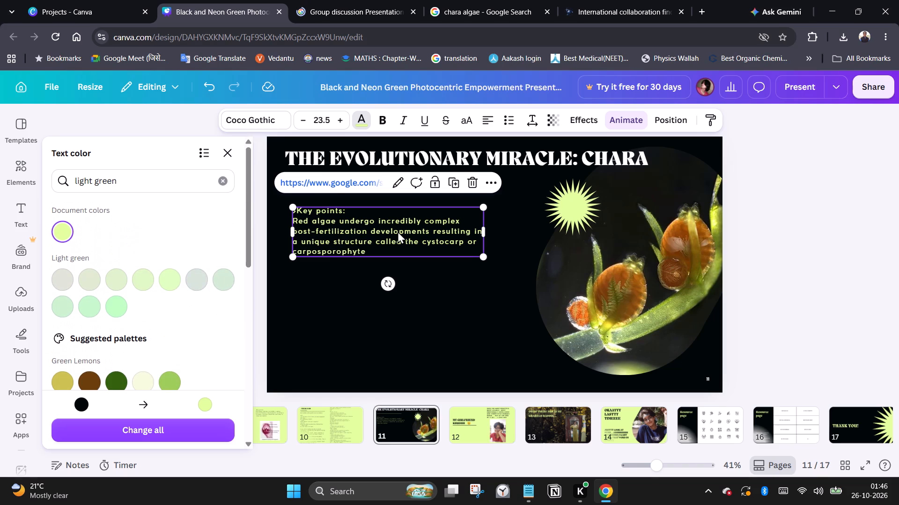
Move the light green Key points text box closer beneath the line on page 11, aligned with the line's start, and close the text colors.
drag(386, 248, 386, 289)
drag(386, 289, 382, 251)
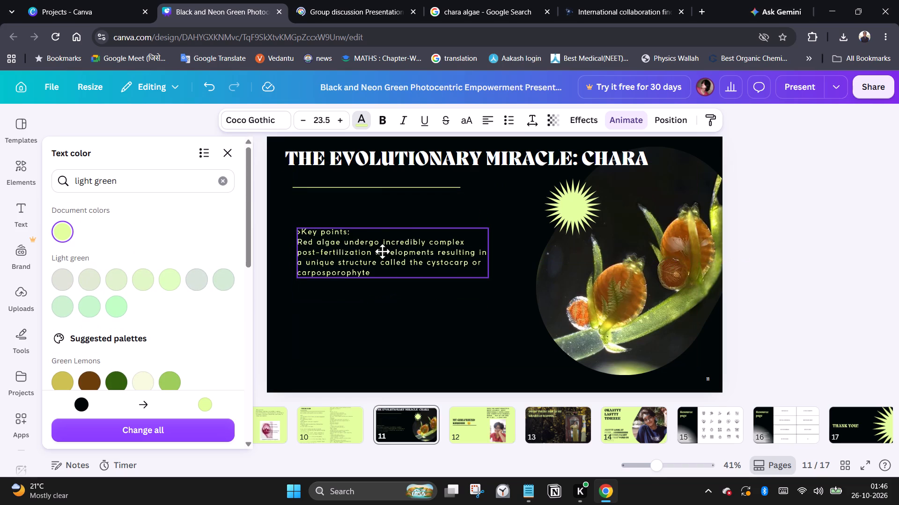
drag(382, 251, 383, 225)
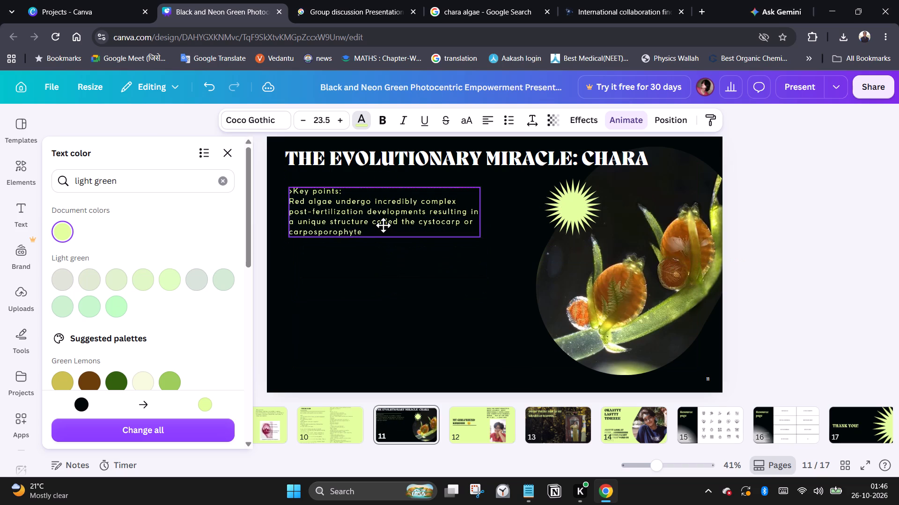
drag(383, 225, 383, 224)
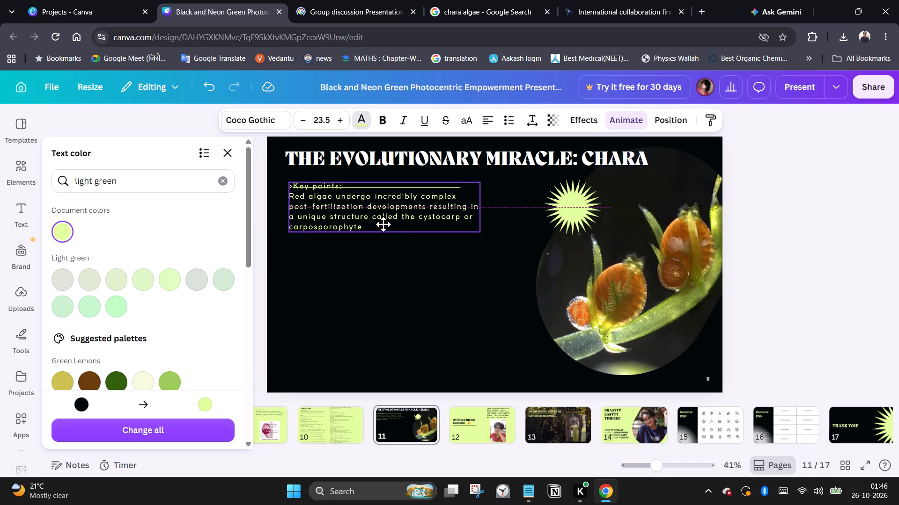
drag(383, 224, 384, 235)
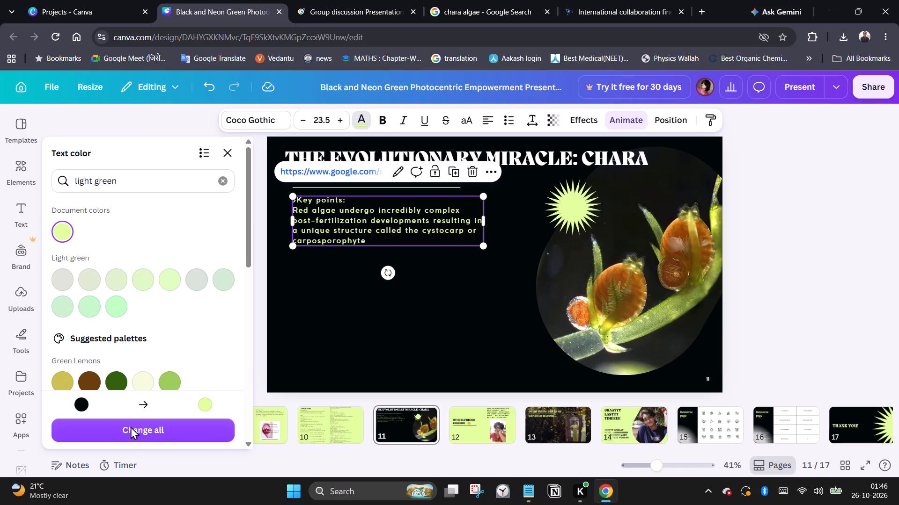
click(231, 150)
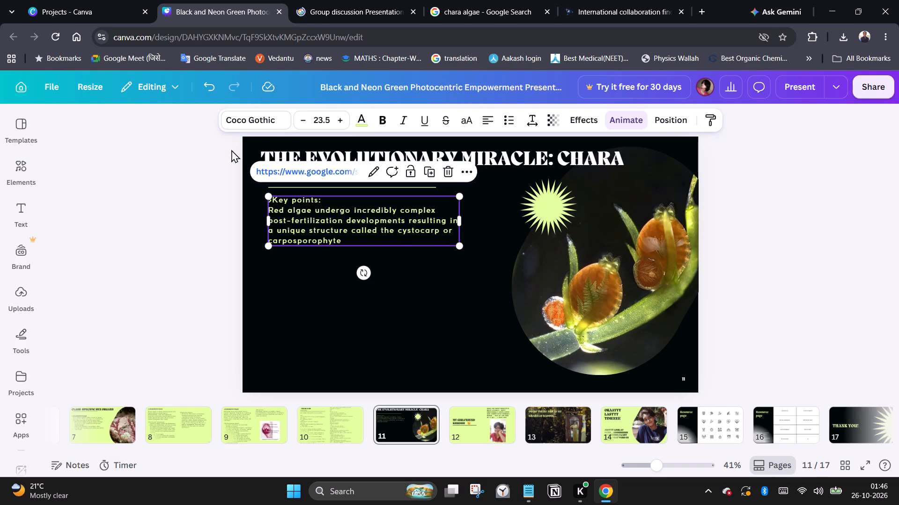
click(179, 222)
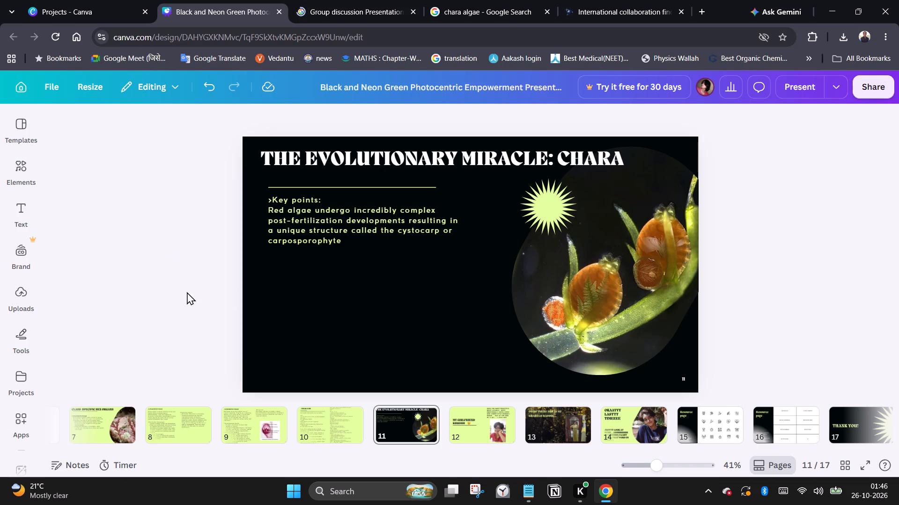
Replace the Key points text in the page 11 text box with the three copied Chara points.
click(344, 227)
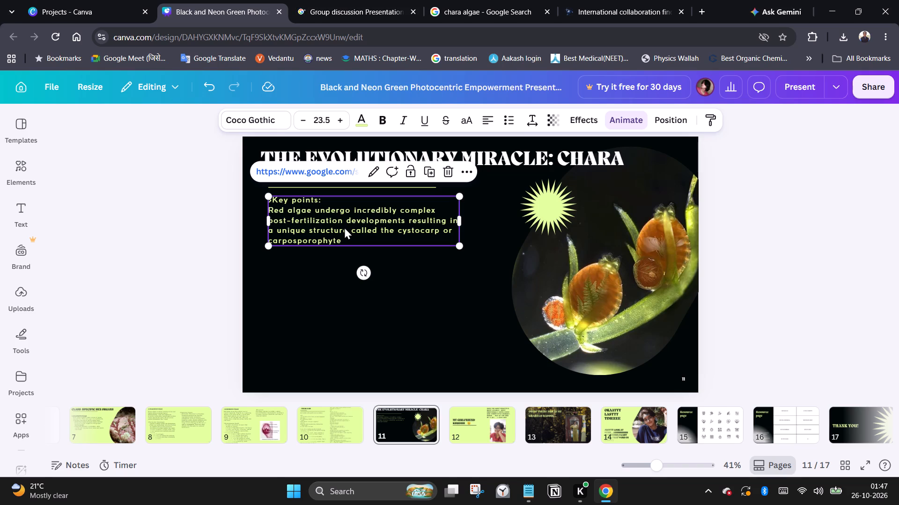
click(344, 237)
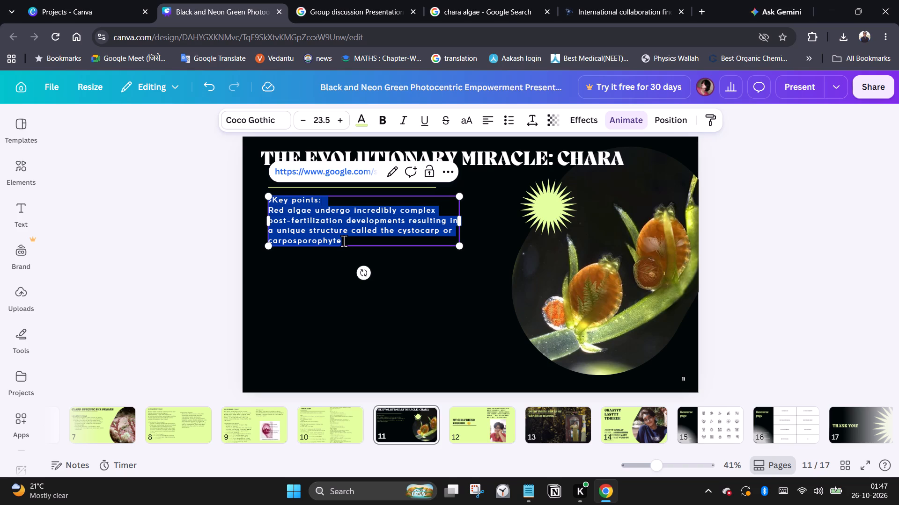
key(BackSpace)
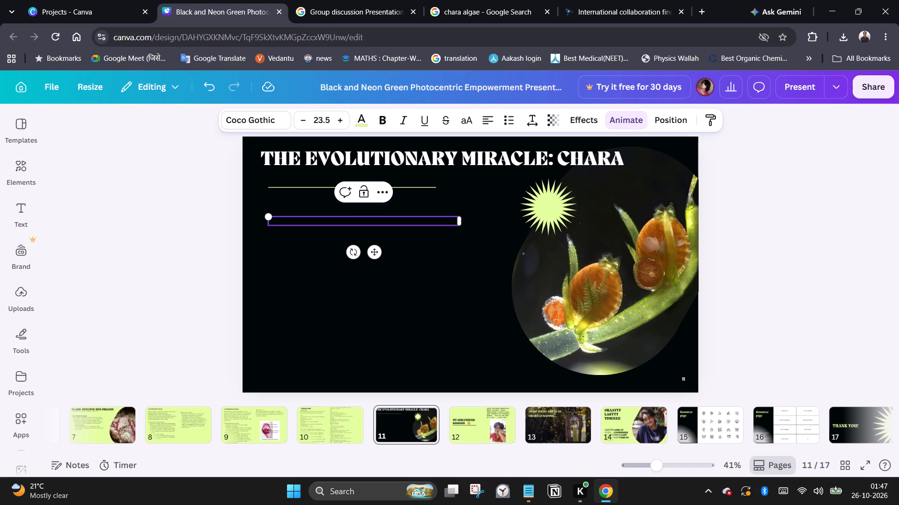
key(ctrl+v)
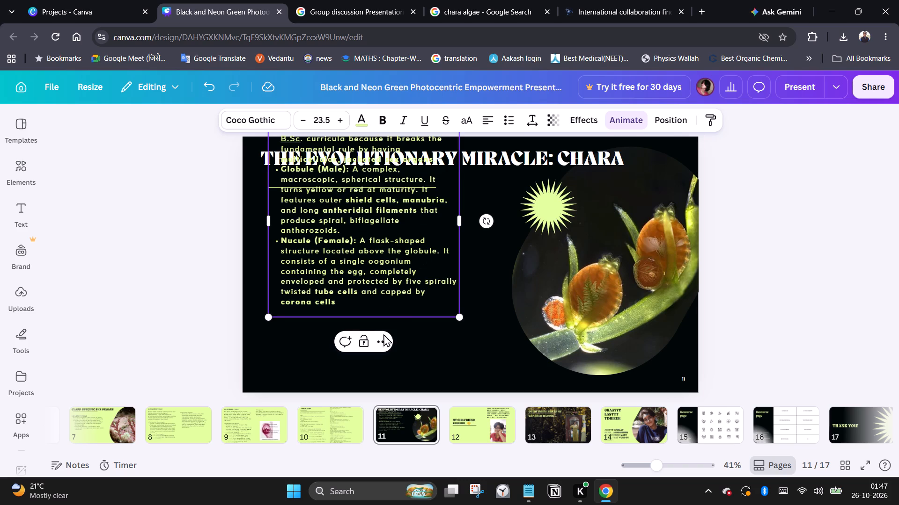
Move the Chara text box down clear of the title and line, aligning its edge with the start of the page title.
click(361, 315)
drag(362, 318, 364, 349)
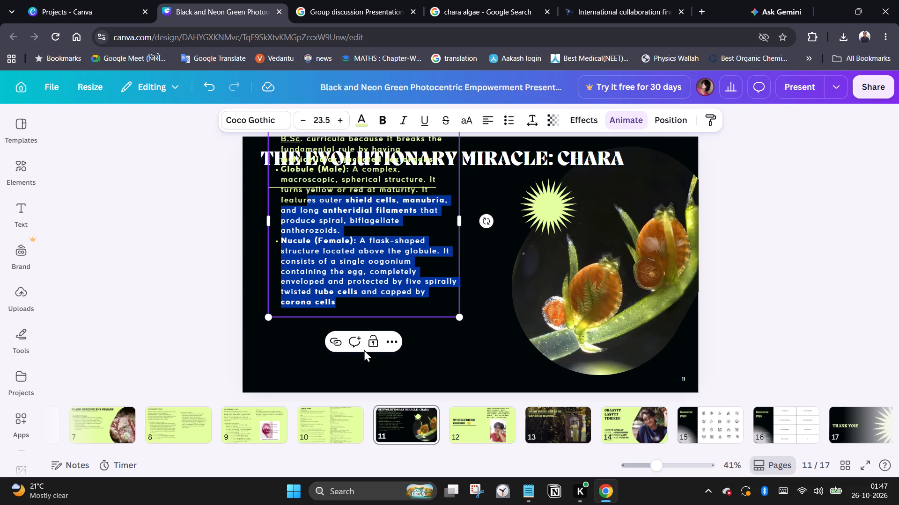
click(162, 291)
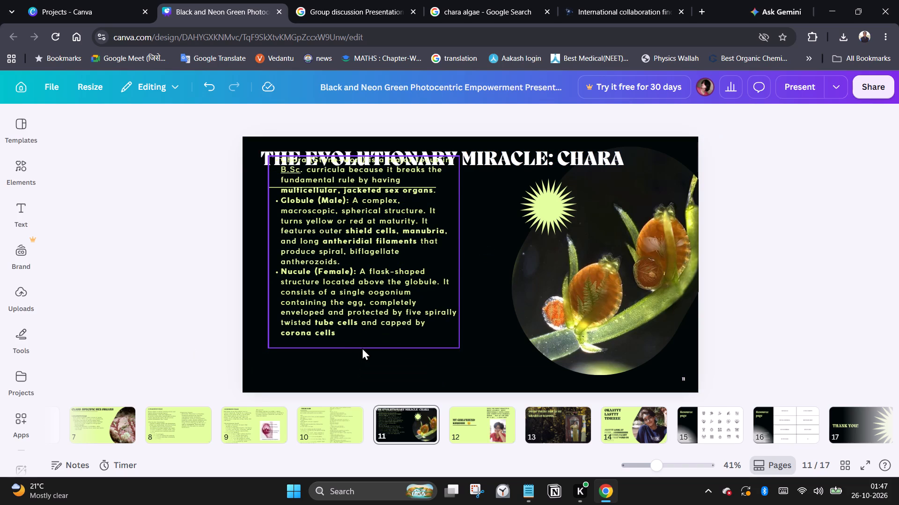
click(357, 339)
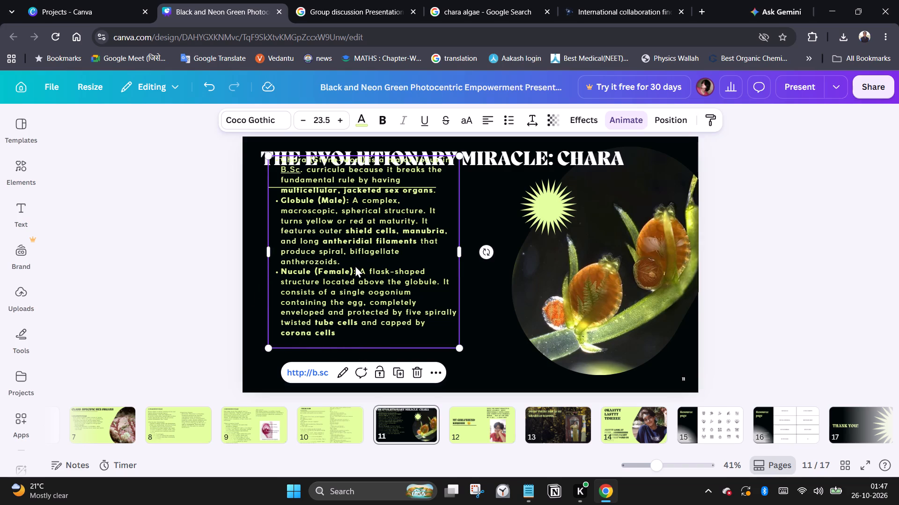
drag(355, 265, 357, 294)
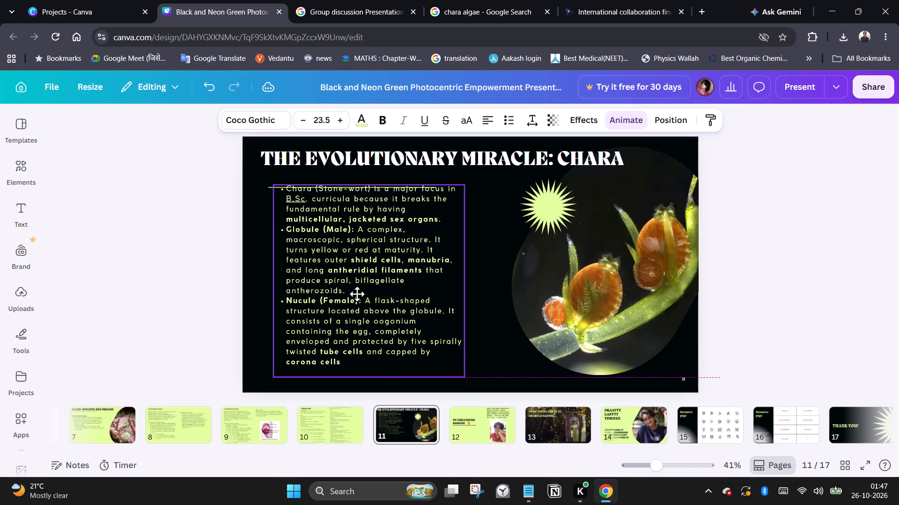
drag(357, 294, 356, 294)
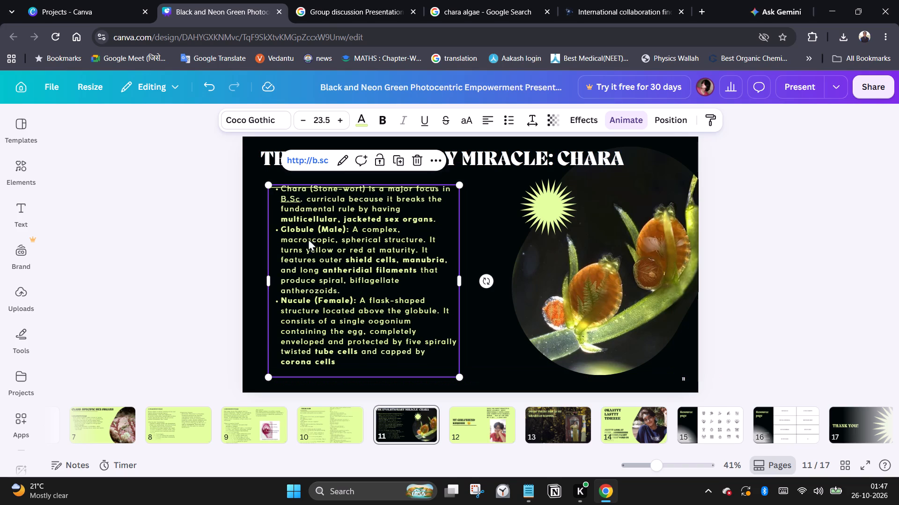
click(176, 267)
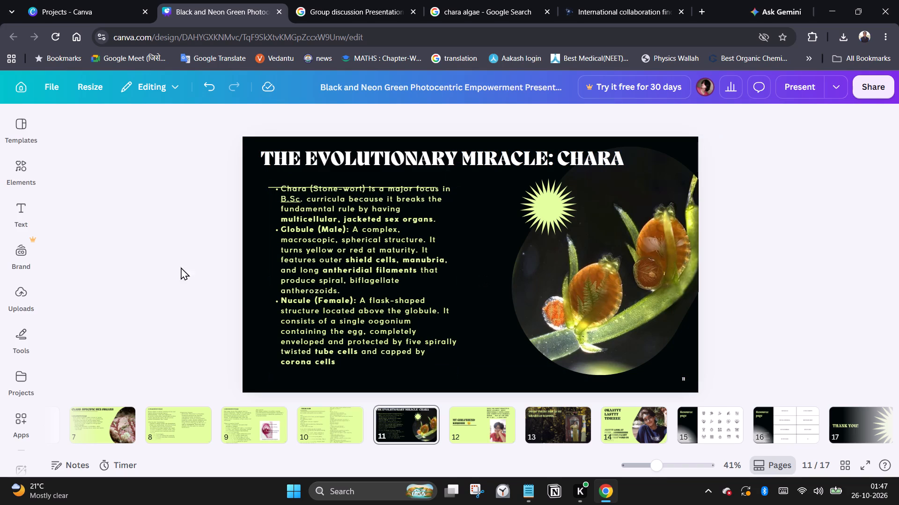
click(342, 287)
drag(342, 287, 340, 301)
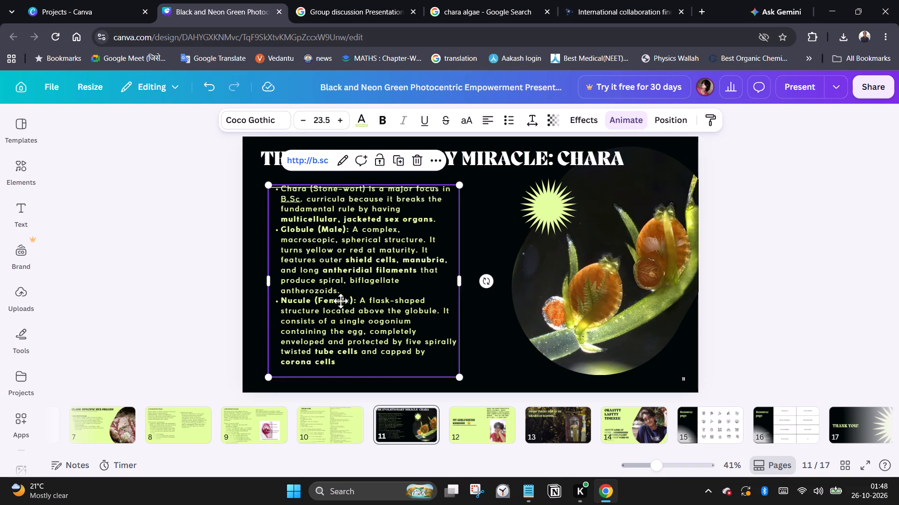
drag(340, 301, 337, 299)
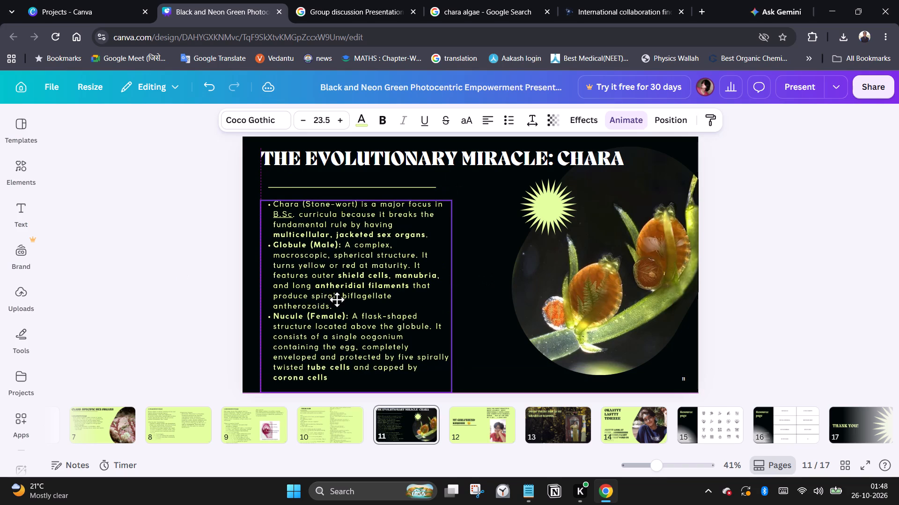
Remove the bold emphasis from key terms so the whole Chara text box has one uniform weight.
click(386, 120)
click(382, 122)
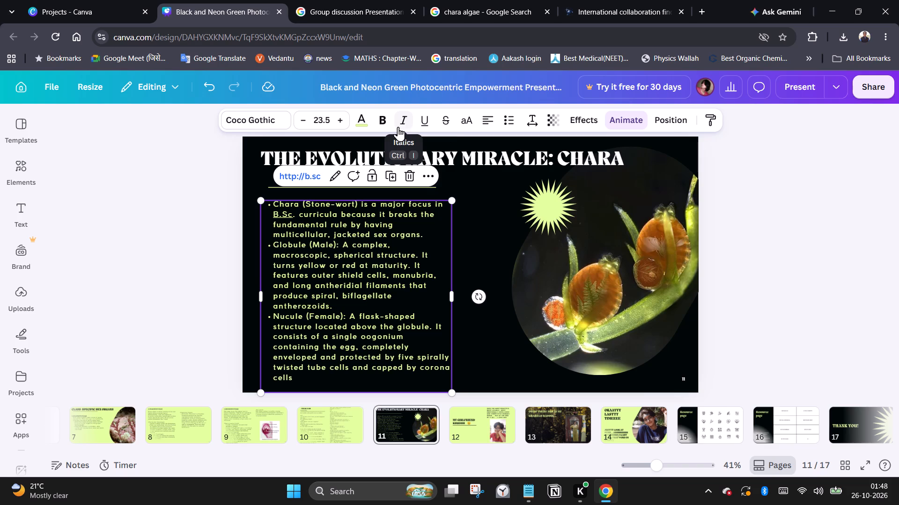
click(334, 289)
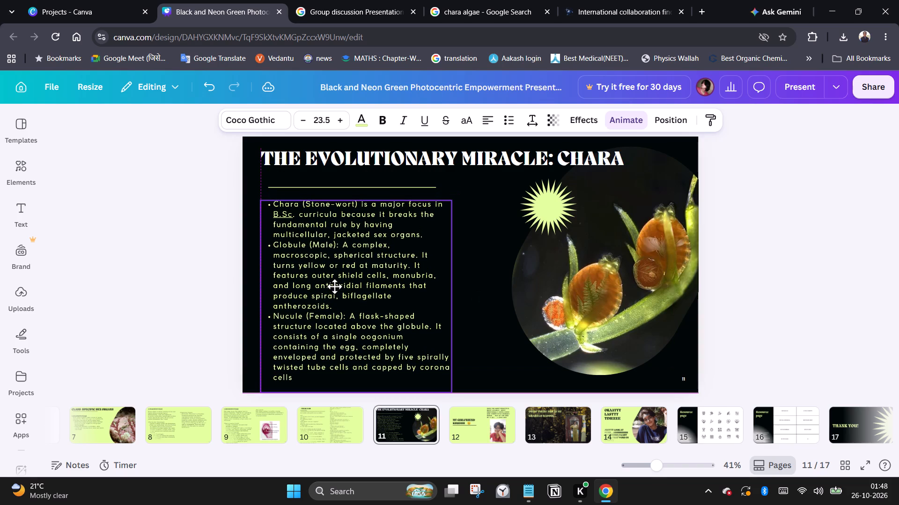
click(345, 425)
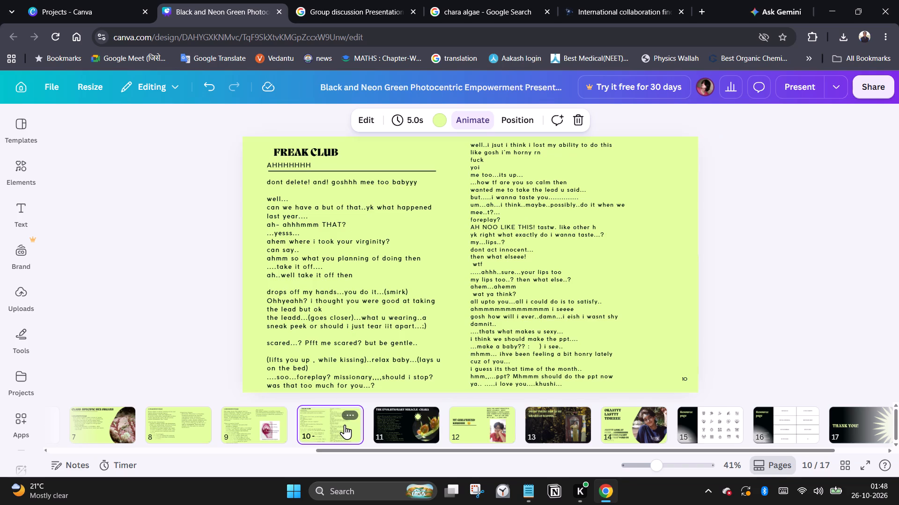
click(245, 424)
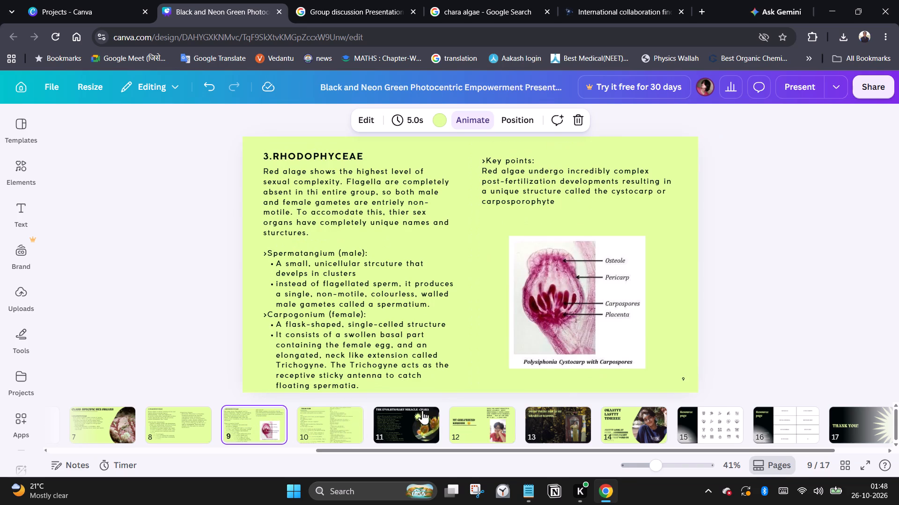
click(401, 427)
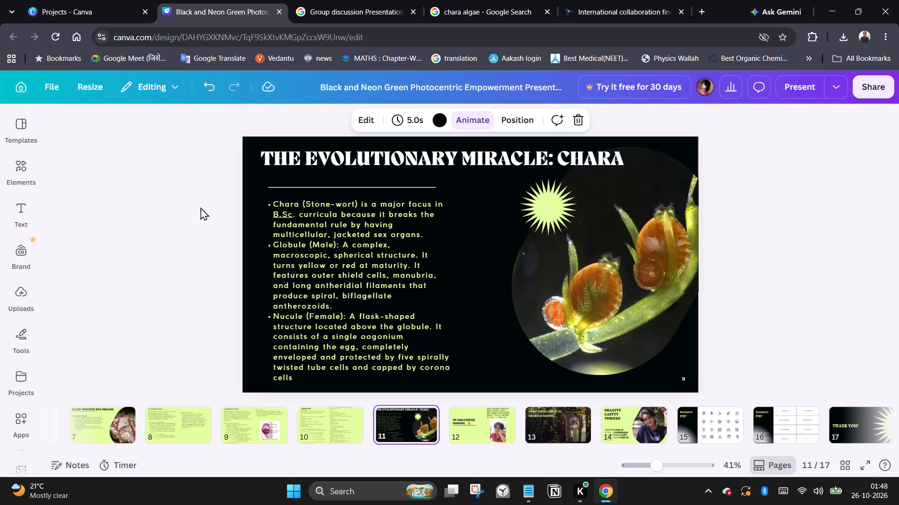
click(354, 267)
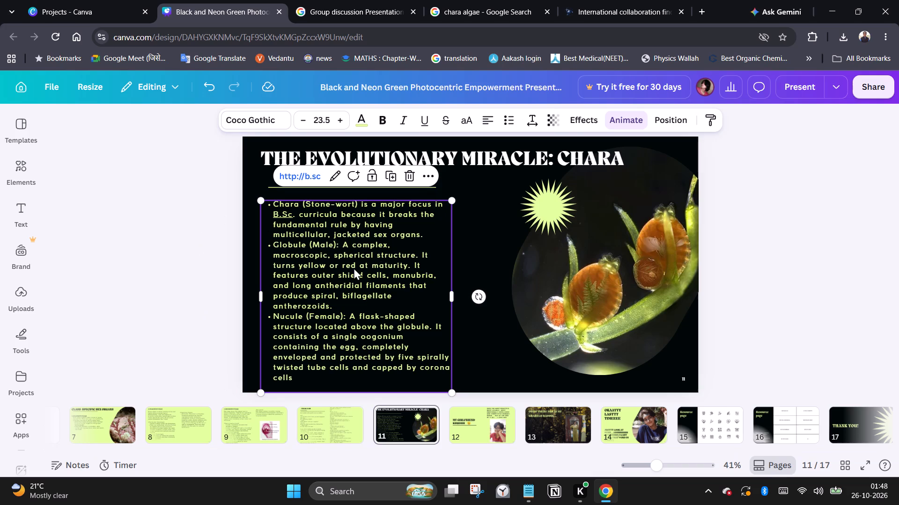
Raise the line closer beneath the Chara title, align its start with the title, and lengthen it to just short of the starburst.
click(445, 190)
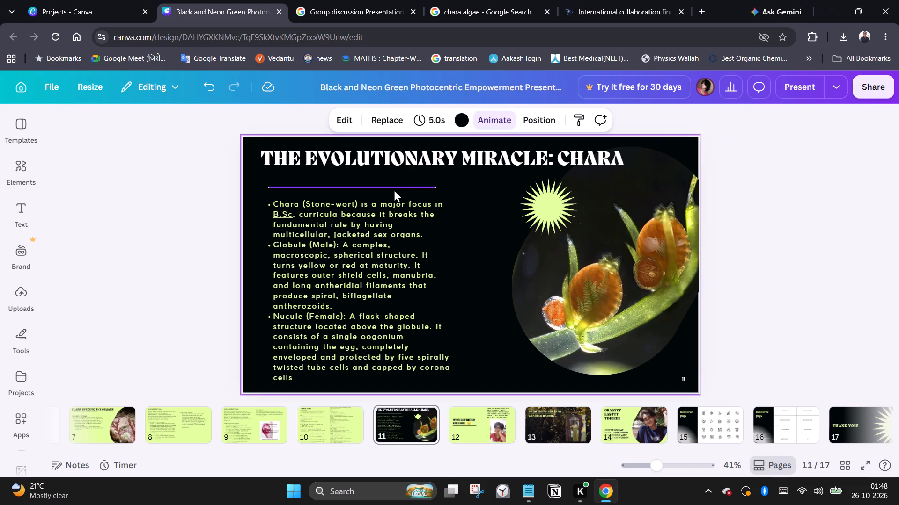
drag(394, 189, 392, 179)
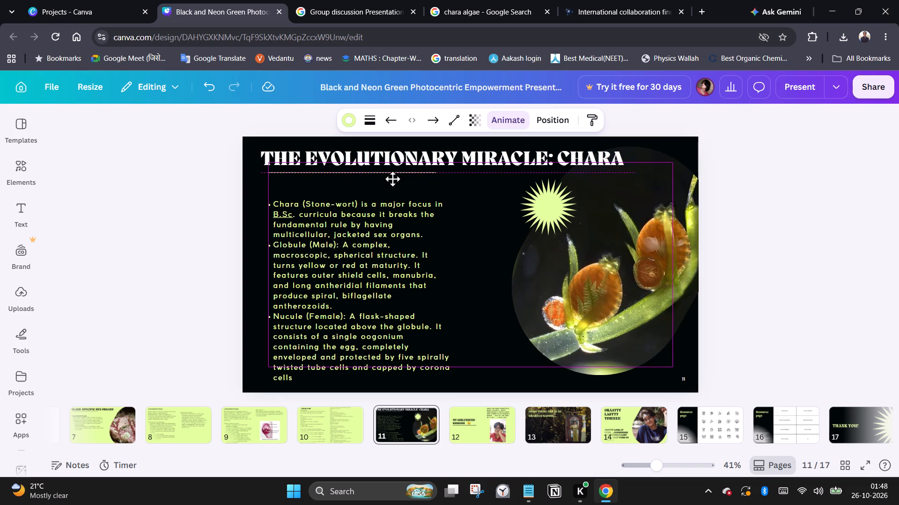
drag(392, 179, 389, 180)
drag(427, 177, 491, 179)
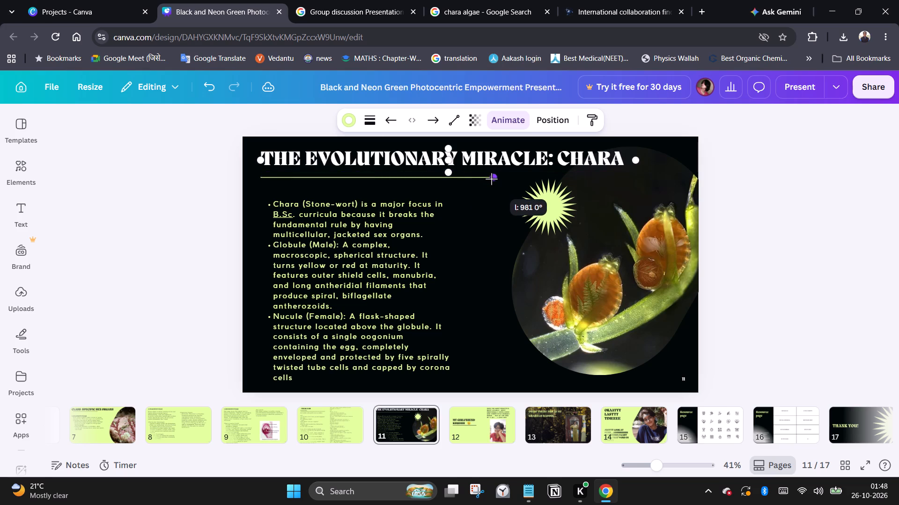
drag(491, 179, 503, 179)
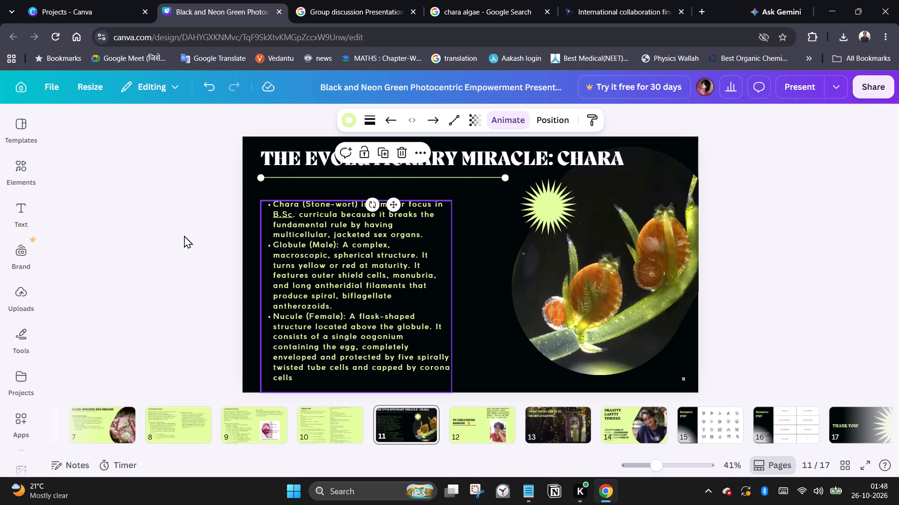
click(184, 235)
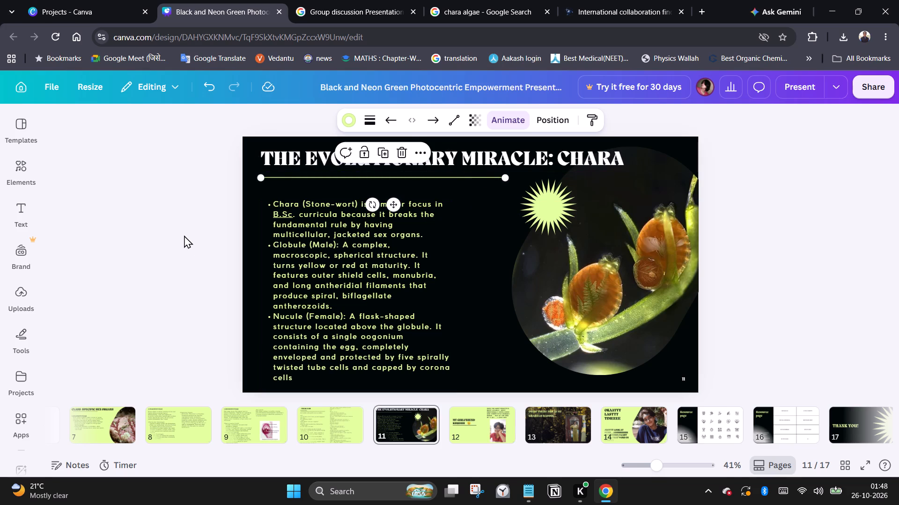
click(184, 235)
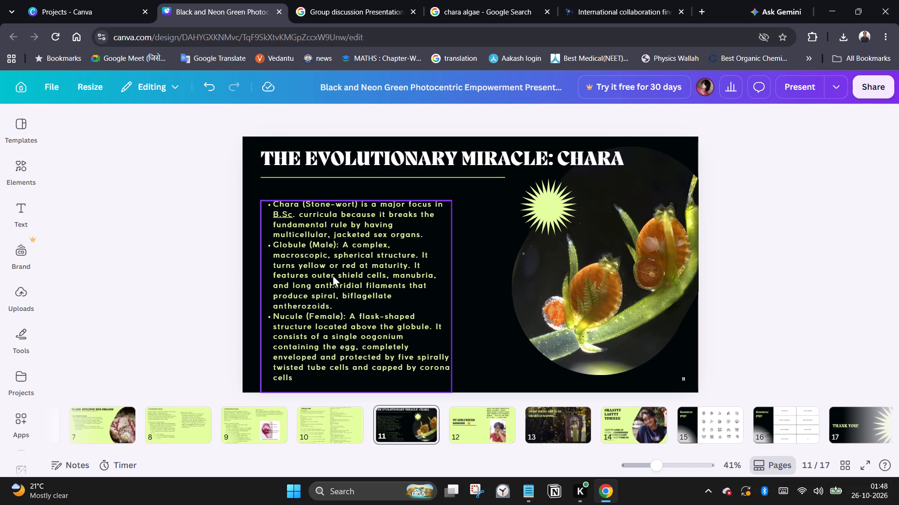
Raise the Chara text box on page 11 closer to the line beneath the title, keeping it aligned with the title's start.
click(332, 274)
drag(332, 274, 333, 264)
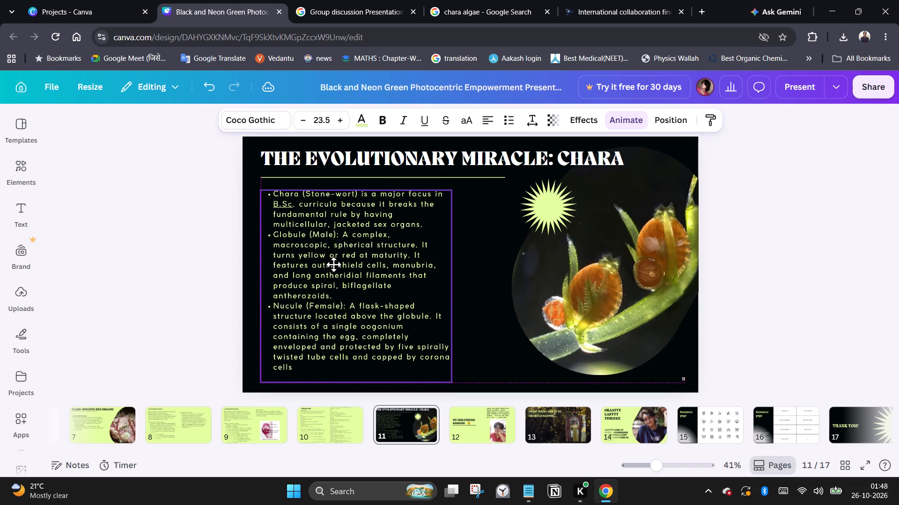
drag(333, 264, 333, 267)
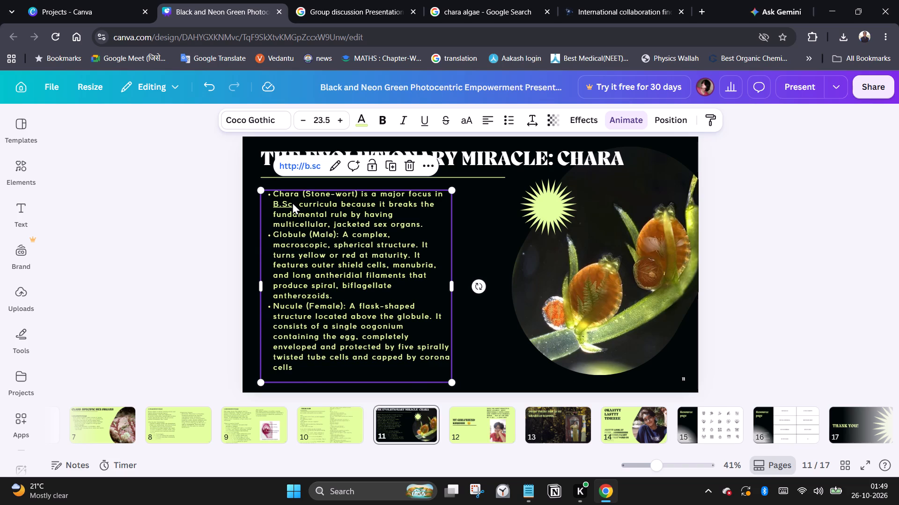
click(292, 202)
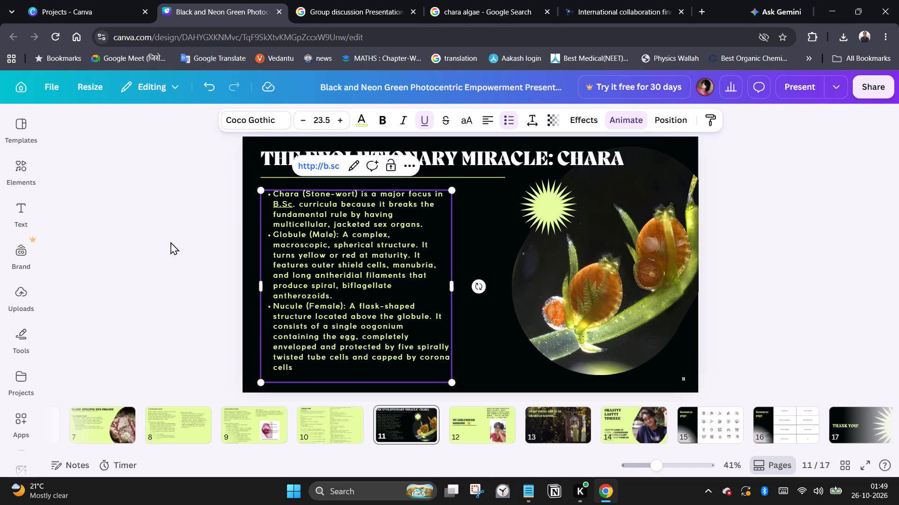
click(360, 194)
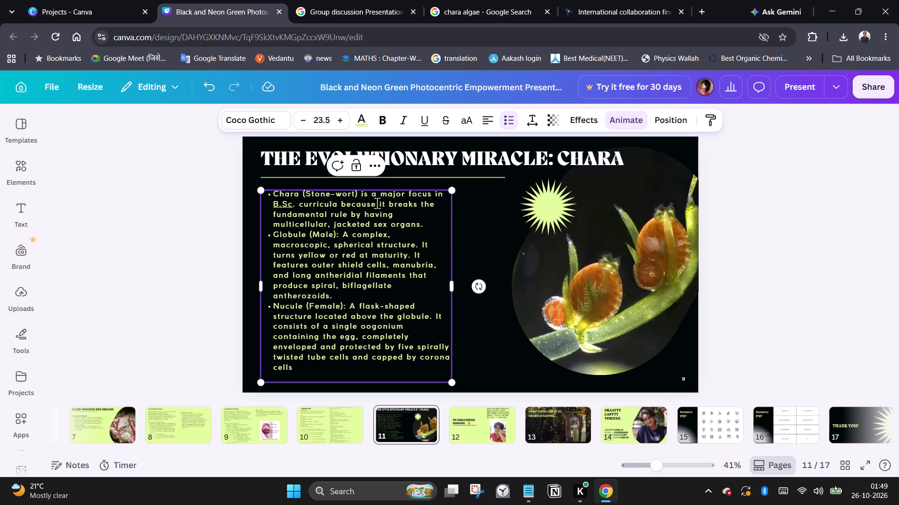
click(376, 206)
click(378, 205)
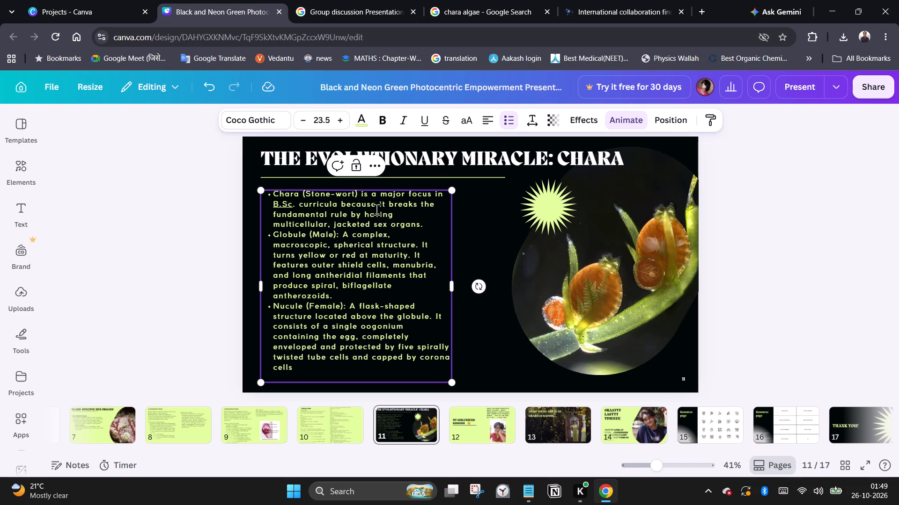
click(375, 200)
key(BackSpace)
key(BackSpace)
key(BackSpace)
key(BackSpace)
key(BackSpace)
key(BackSpace)
key(BackSpace)
key(BackSpace)
key(BackSpace)
key(BackSpace)
key(BackSpace)
key(BackSpace)
key(BackSpace)
key(BackSpace)
key(BackSpace)
key(BackSpace)
key(BackSpace)
key(BackSpace)
key(BackSpace)
key(BackSpace)
key(BackSpace)
key(BackSpace)
key(BackSpace)
key(BackSpace)
key(BackSpace)
key(BackSpace)
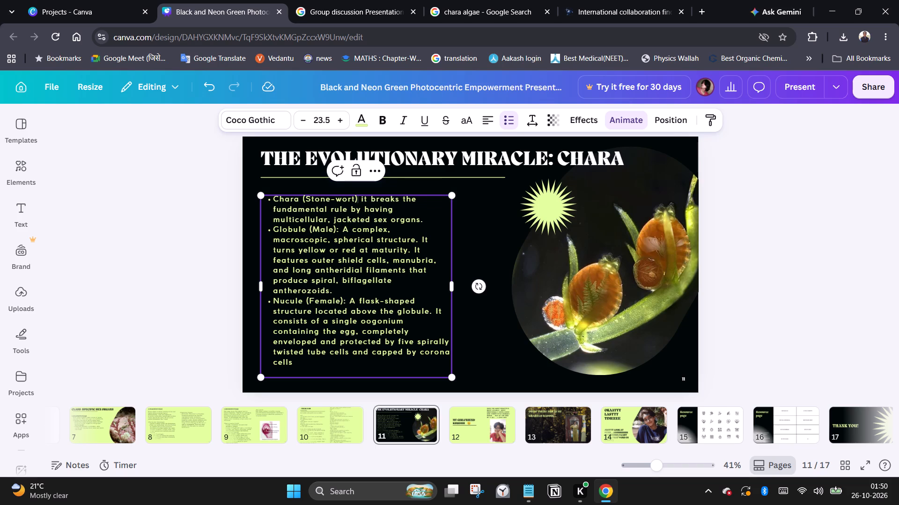
key(space)
key(BackSpace)
key(shift+colon)
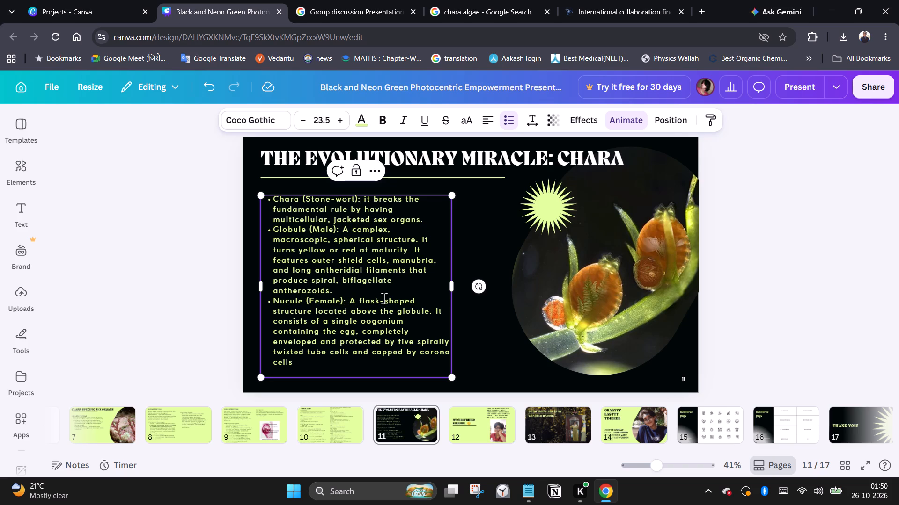
click(350, 380)
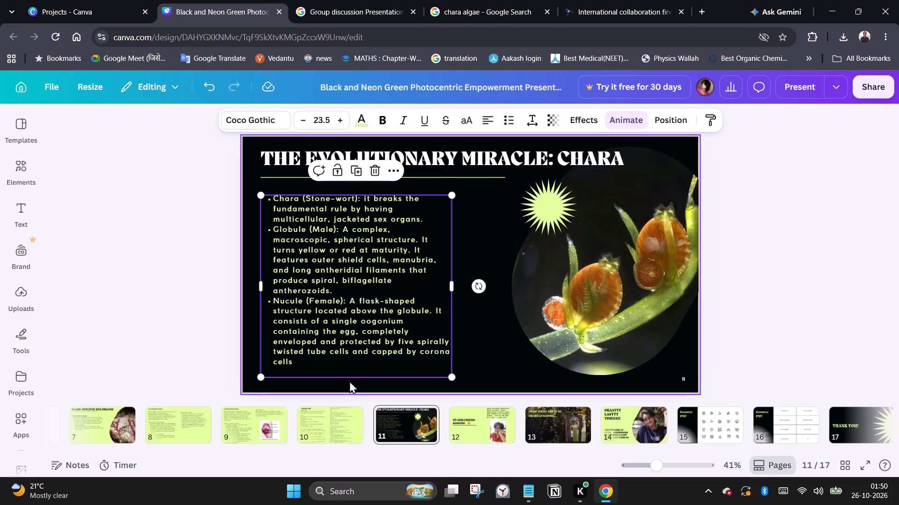
Compare the font size of the Chara text with that of the body text boxes on pages 3 and 5.
click(423, 222)
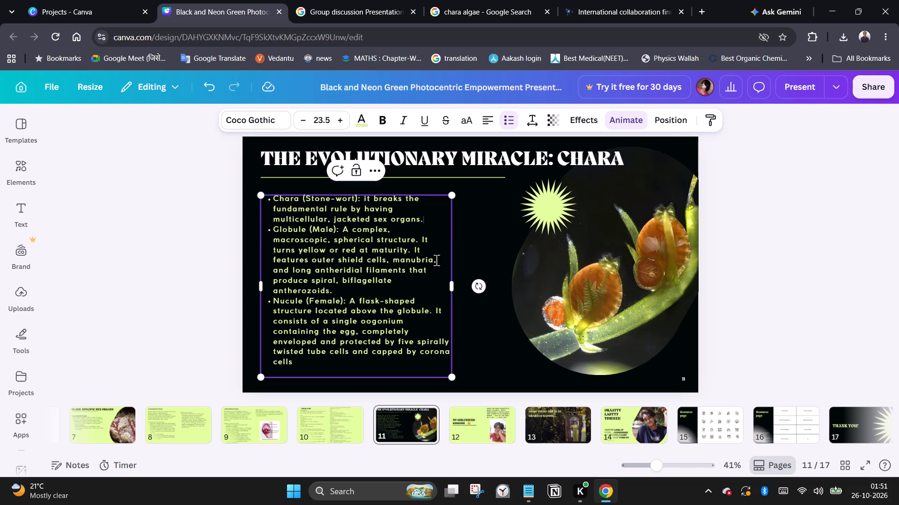
click(406, 261)
click(343, 229)
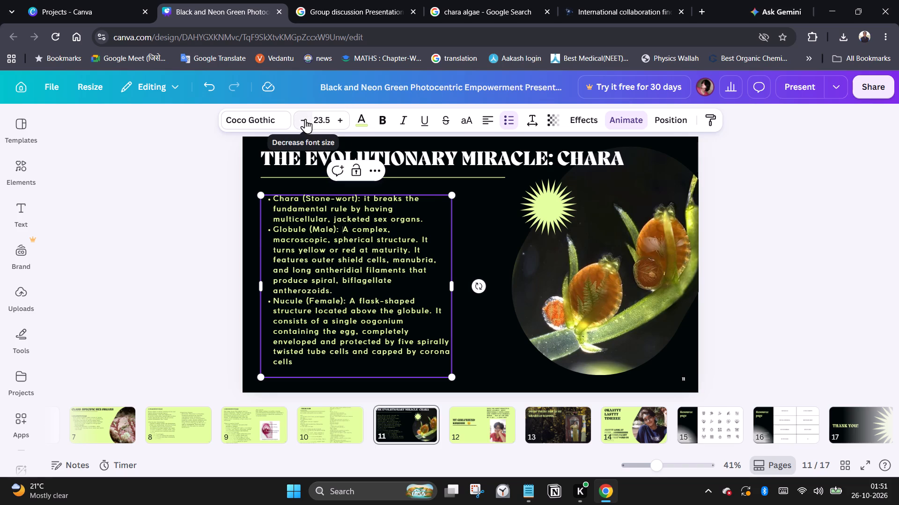
scroll(200, 418, right, 2)
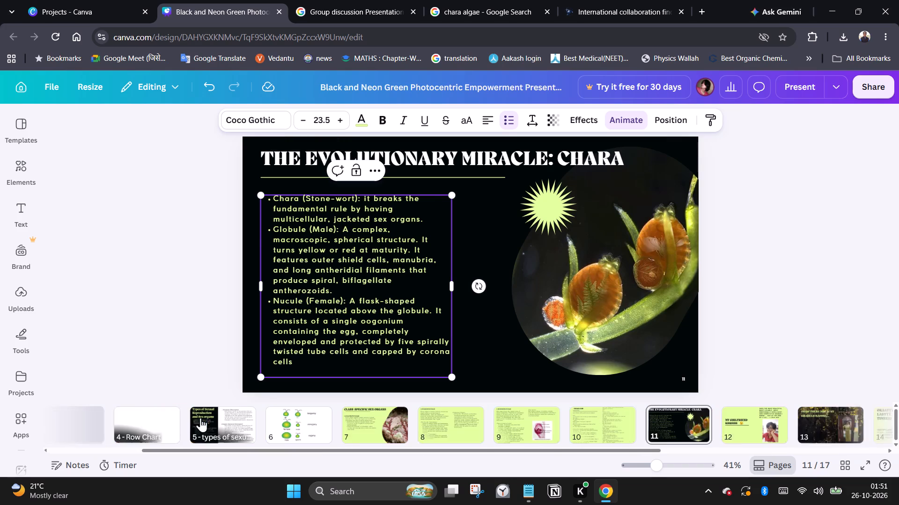
scroll(200, 418, right, 1)
scroll(156, 426, right, 2)
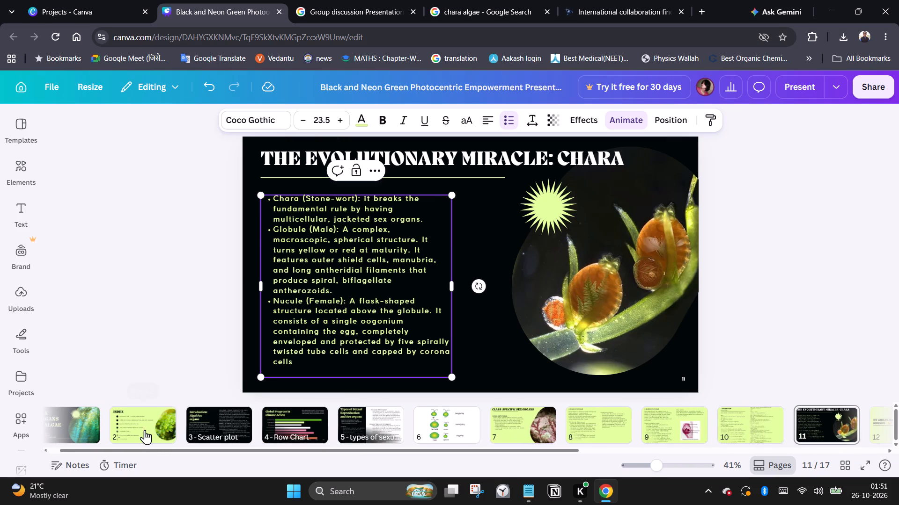
click(222, 429)
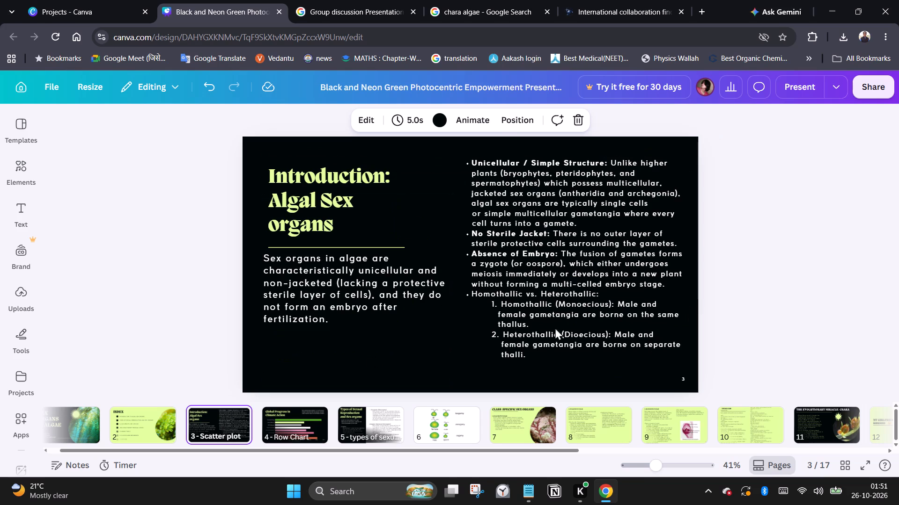
click(537, 188)
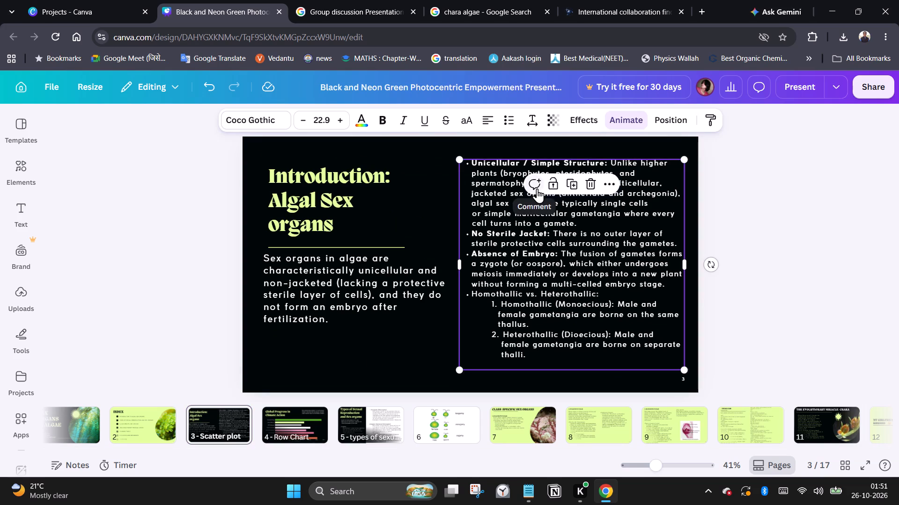
click(167, 415)
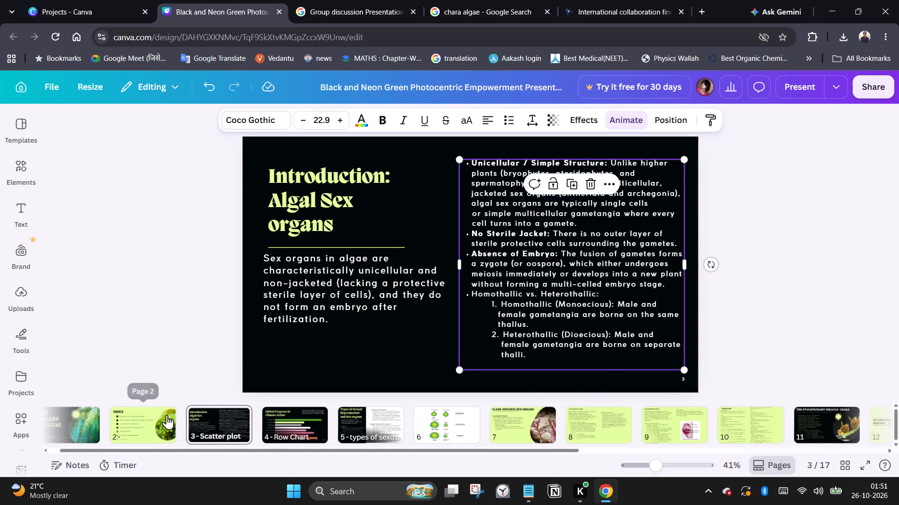
click(376, 426)
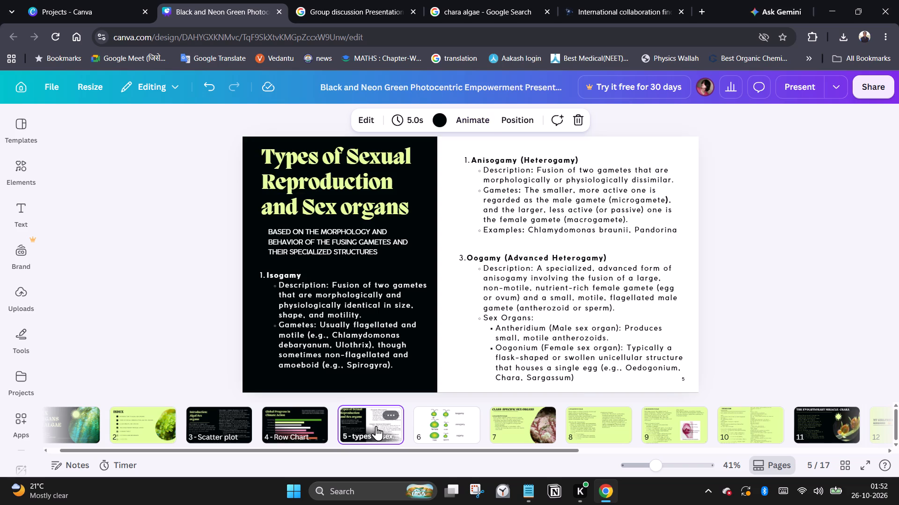
click(399, 291)
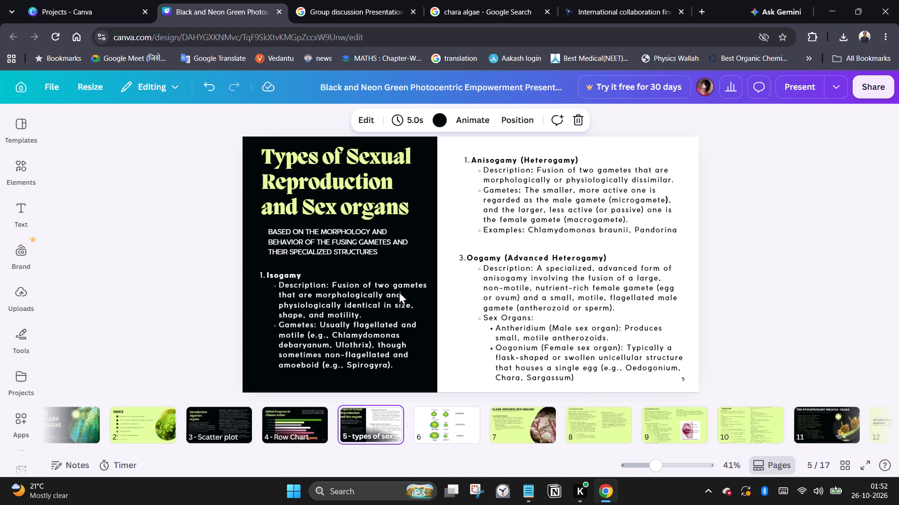
click(540, 301)
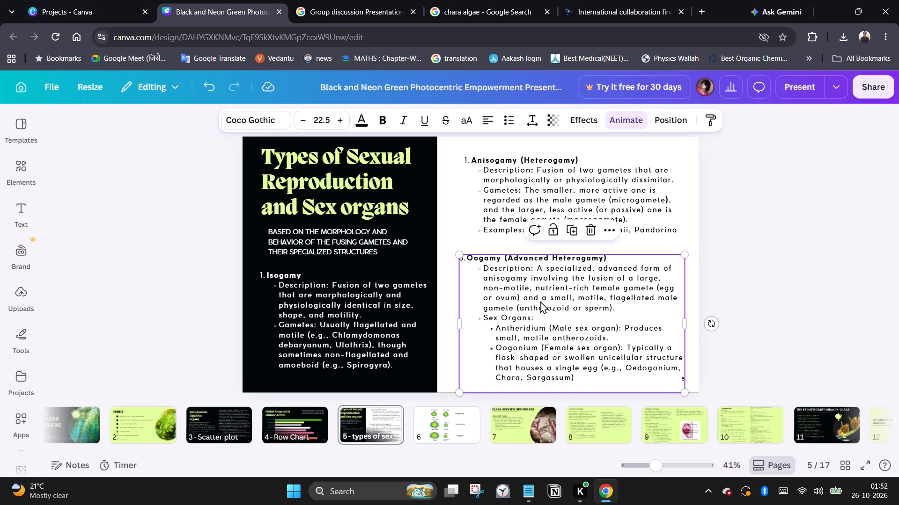
click(363, 322)
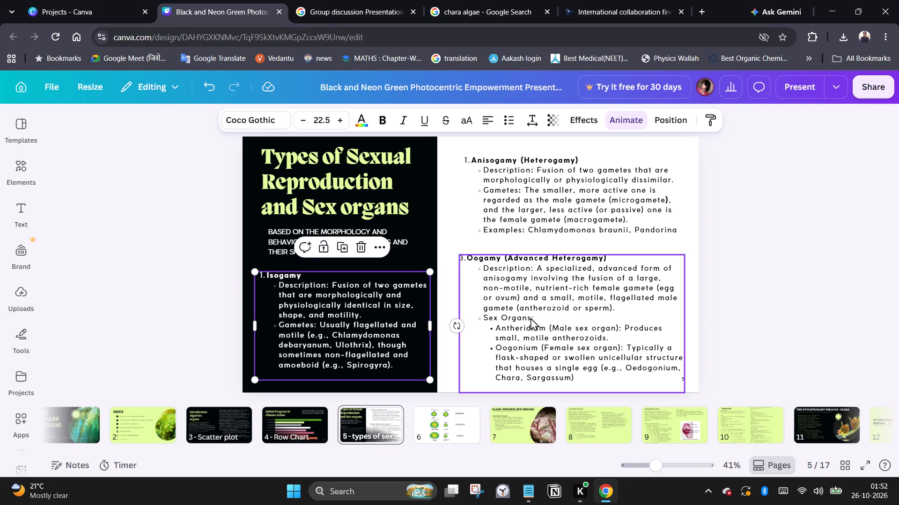
click(531, 317)
click(377, 318)
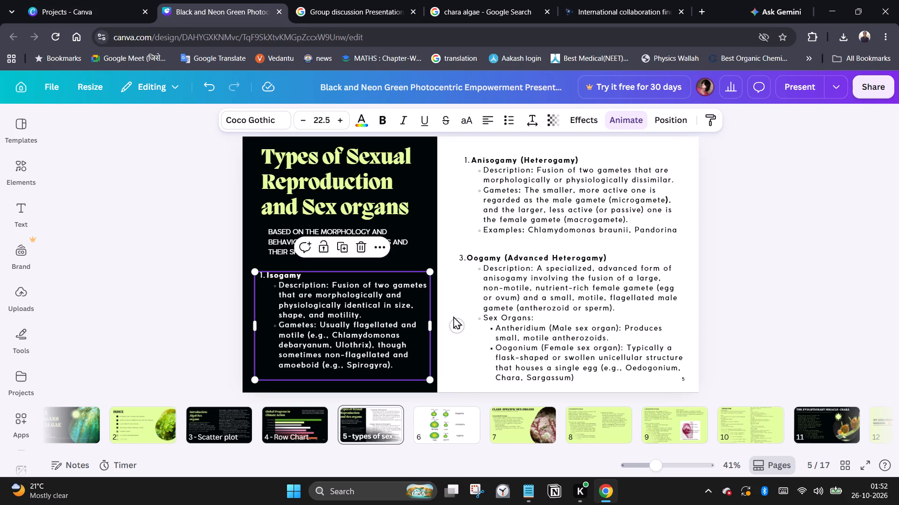
click(510, 322)
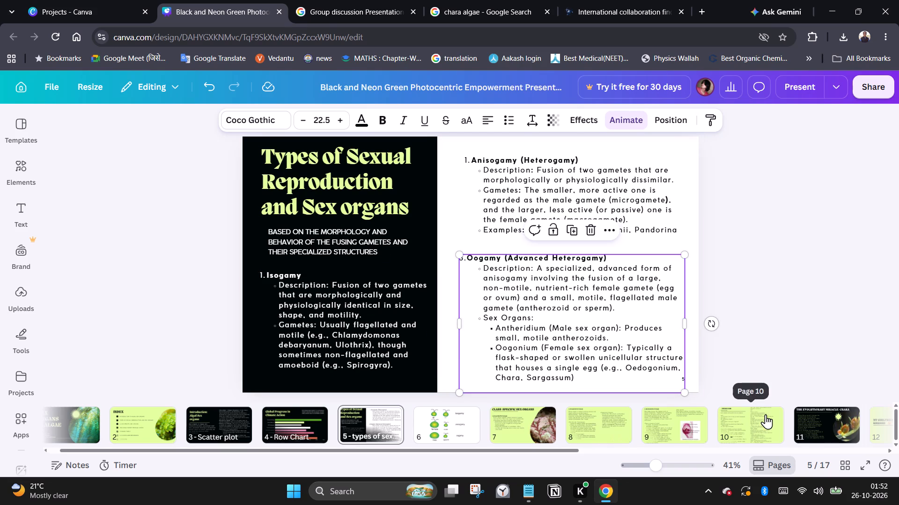
Shift the Chara text box on page 11 horizontally toward the photo, so it sits slightly indented from the title and line.
click(825, 426)
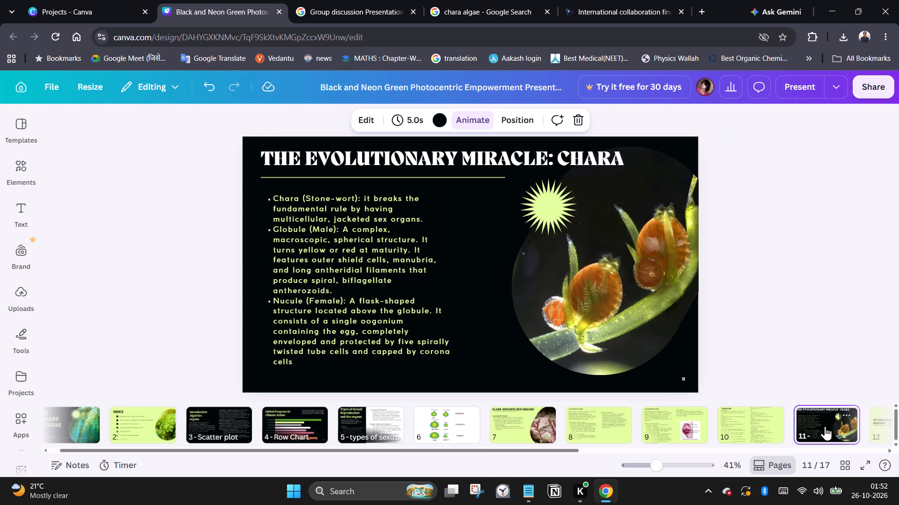
click(403, 295)
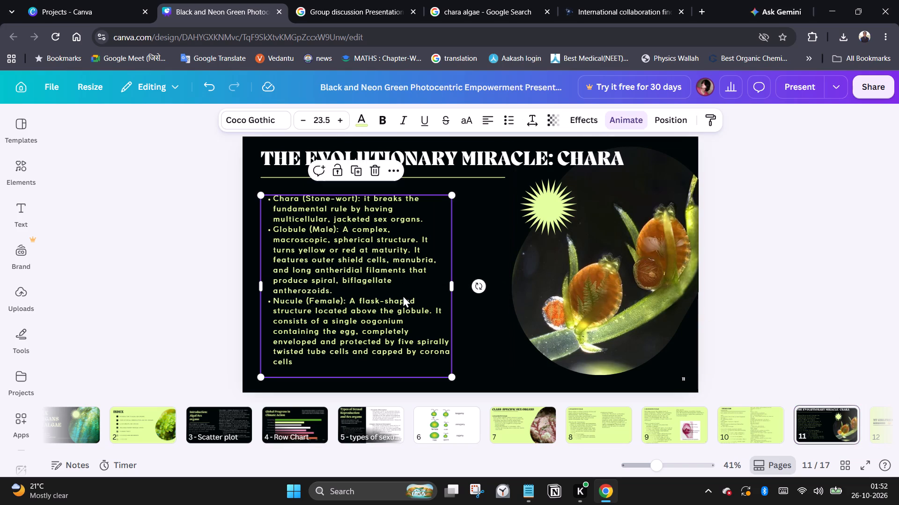
drag(403, 295, 416, 292)
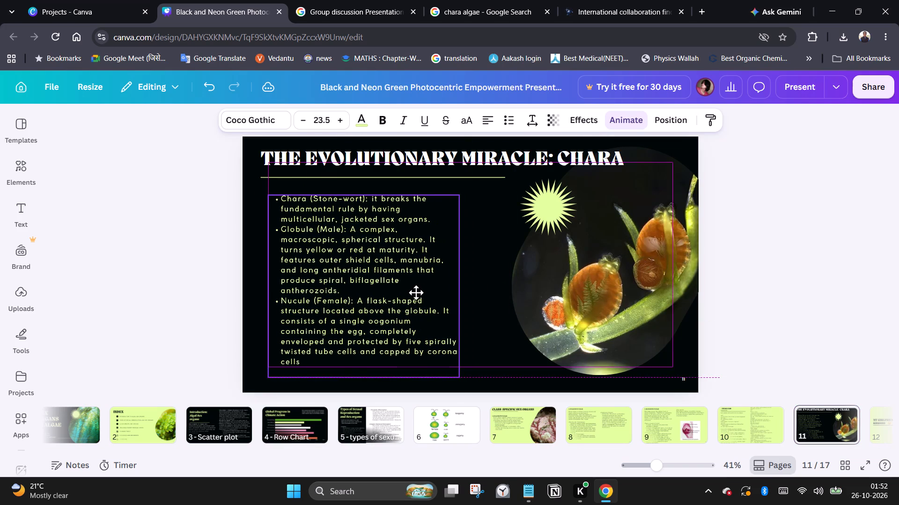
drag(416, 292, 417, 292)
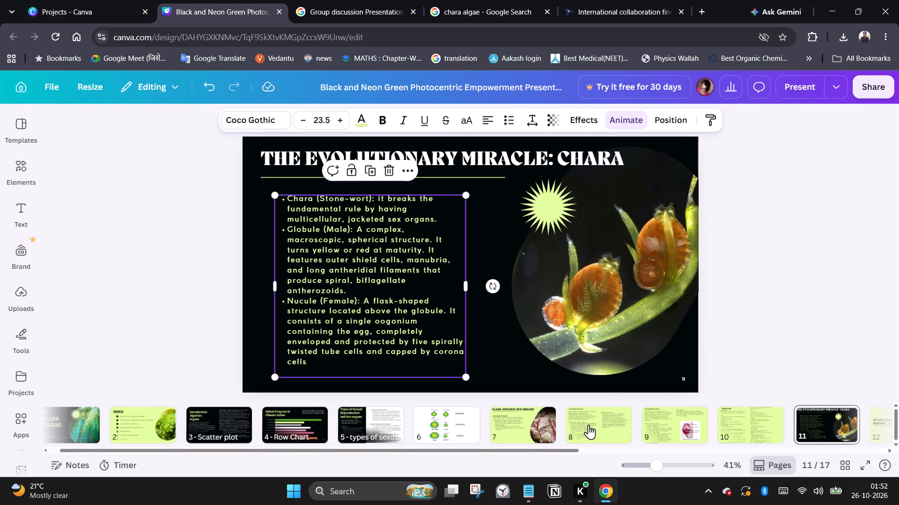
Move the Chara text box on page 11 slightly away from the photo and widen it toward the photo so the bullets rewrap.
click(657, 431)
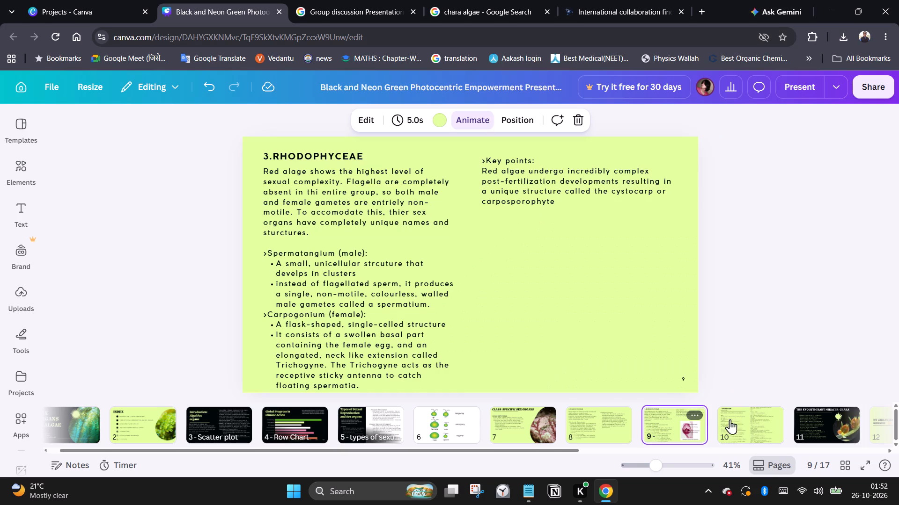
click(822, 425)
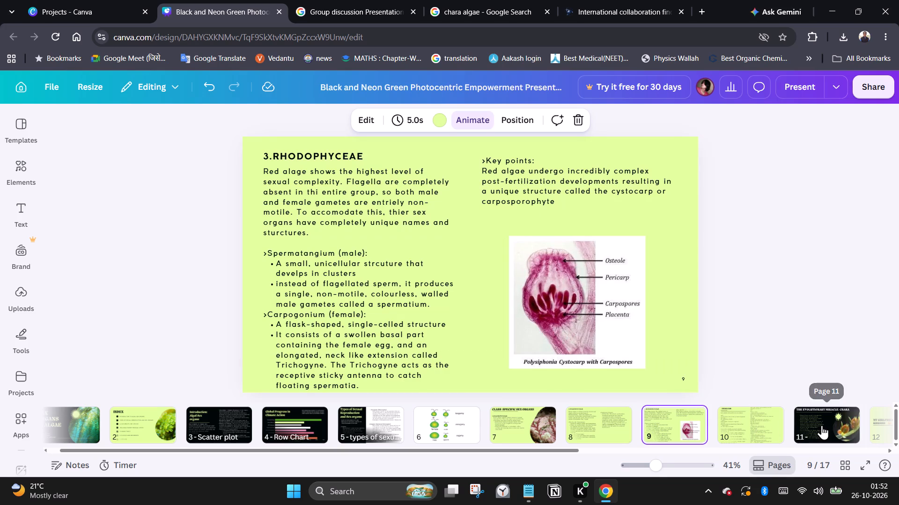
click(409, 288)
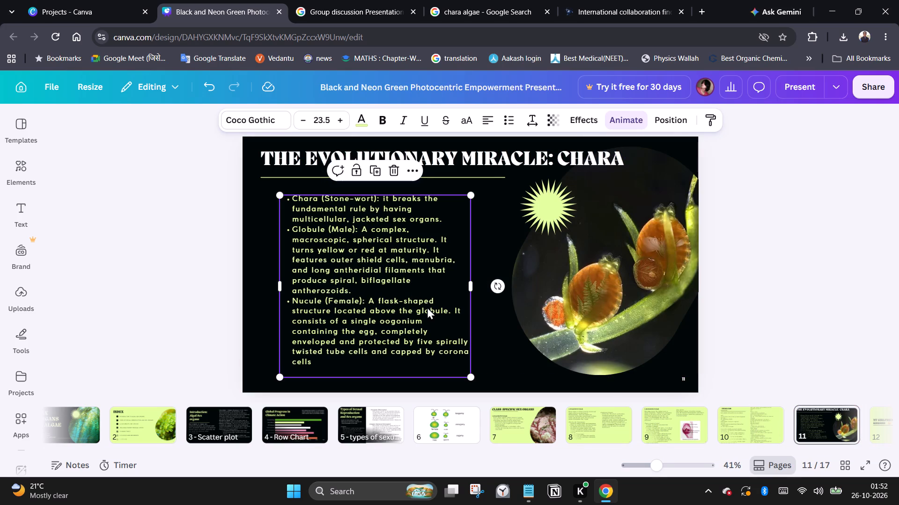
drag(368, 298, 360, 298)
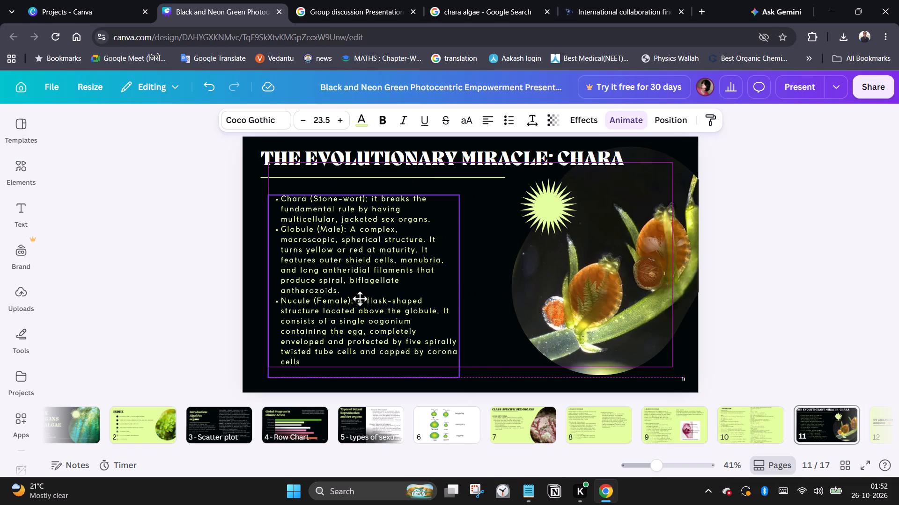
drag(360, 298, 361, 298)
drag(464, 281, 477, 282)
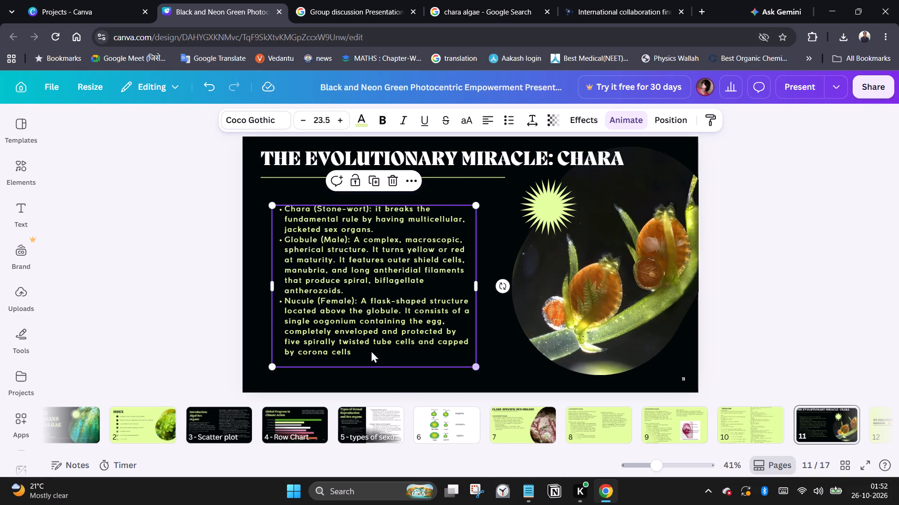
Check the body text box on page 9 and the content of page 10 against the Chara page.
click(682, 434)
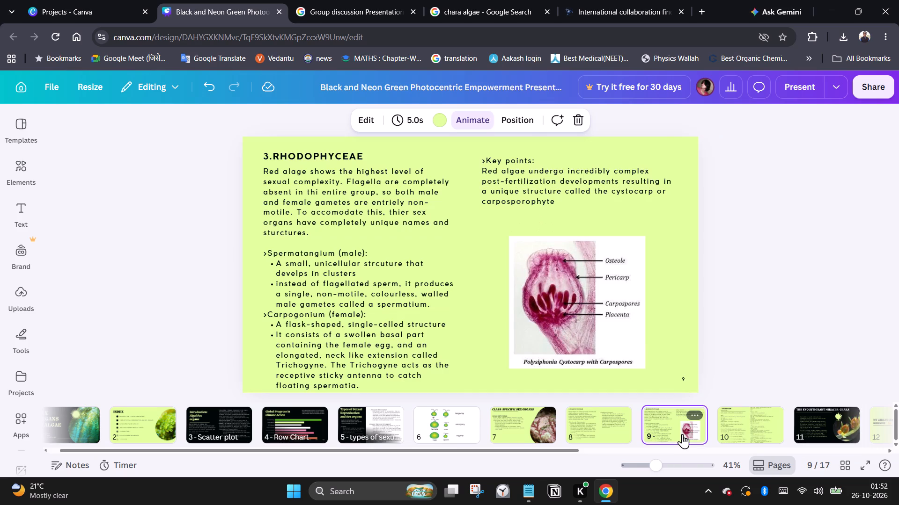
click(415, 330)
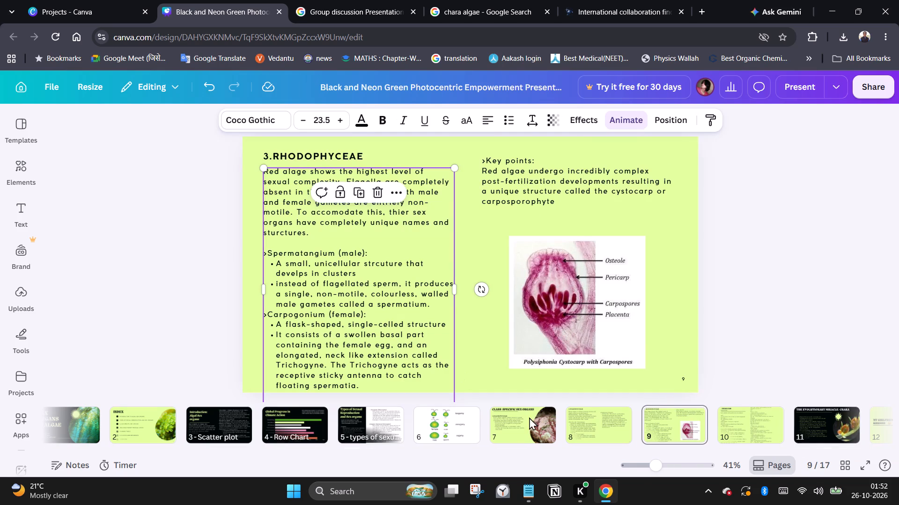
click(751, 431)
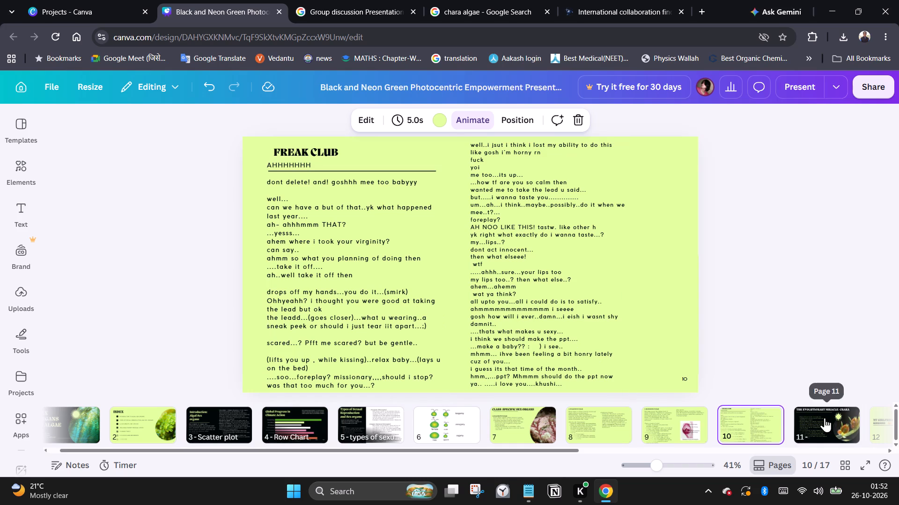
click(825, 418)
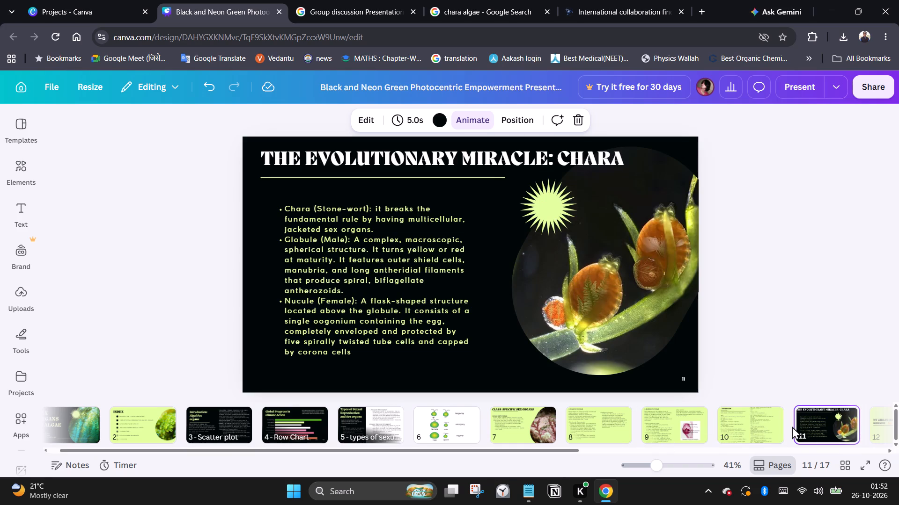
Move the Chara page ahead of page 10 so it directly follows the Rhodophyceae page.
scroll(792, 426, left, 4)
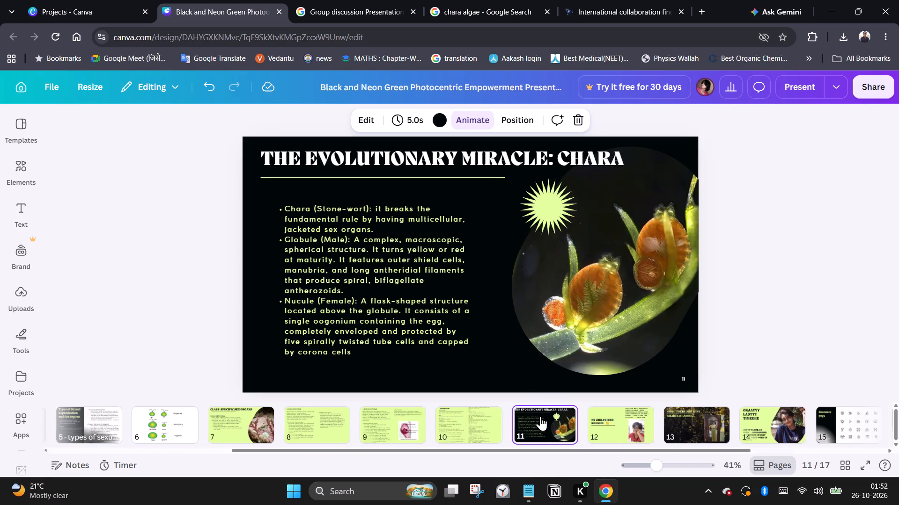
drag(544, 427, 480, 432)
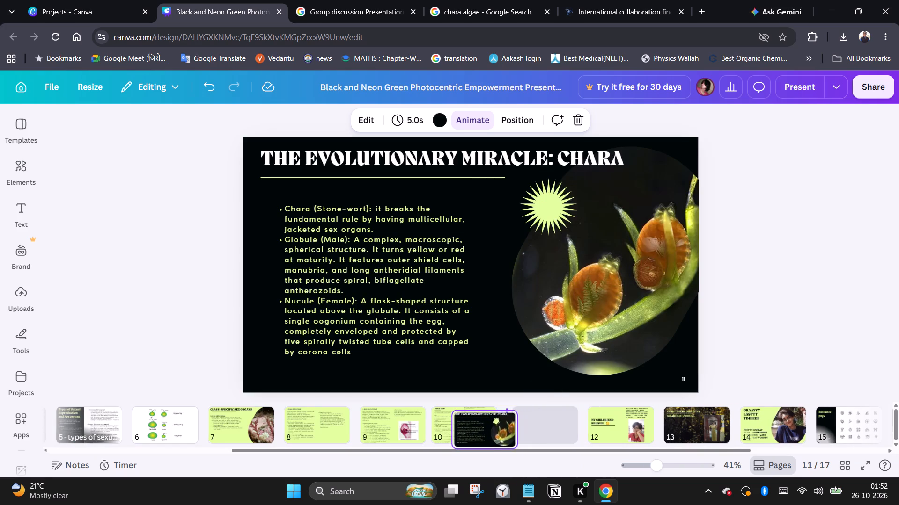
drag(480, 432, 426, 426)
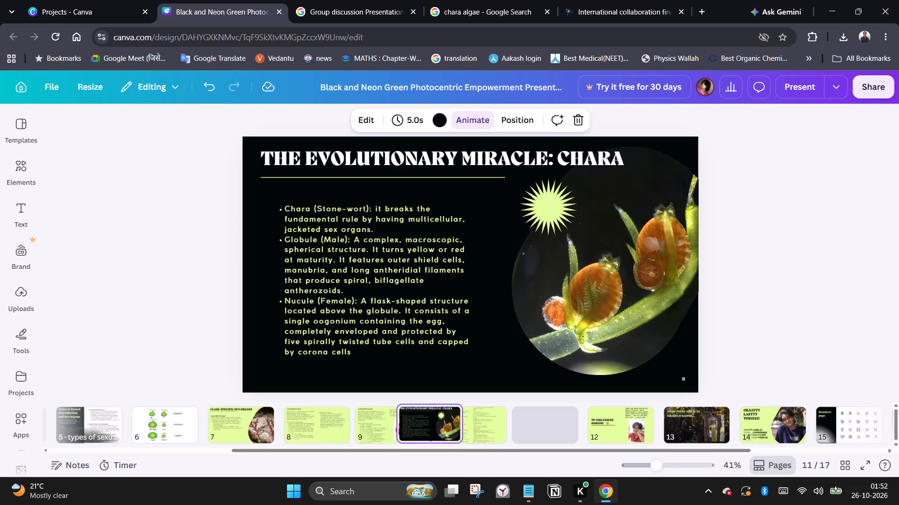
drag(426, 426, 425, 426)
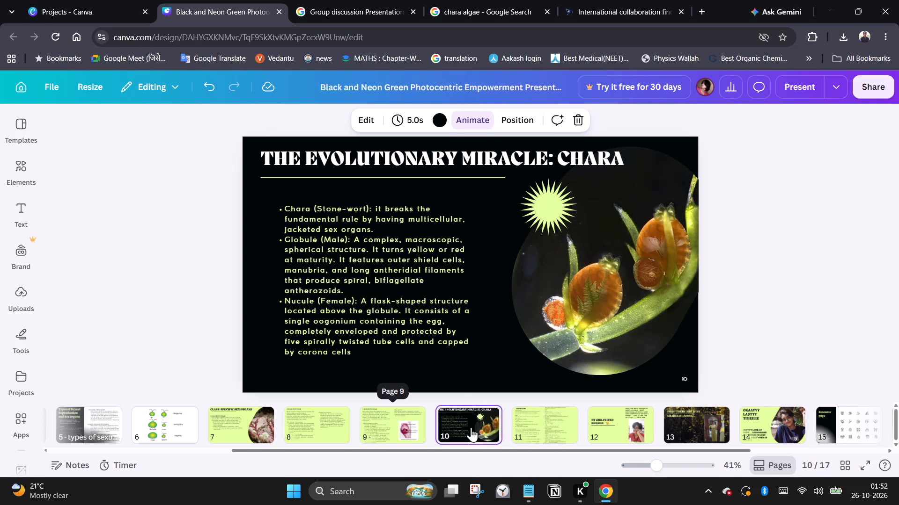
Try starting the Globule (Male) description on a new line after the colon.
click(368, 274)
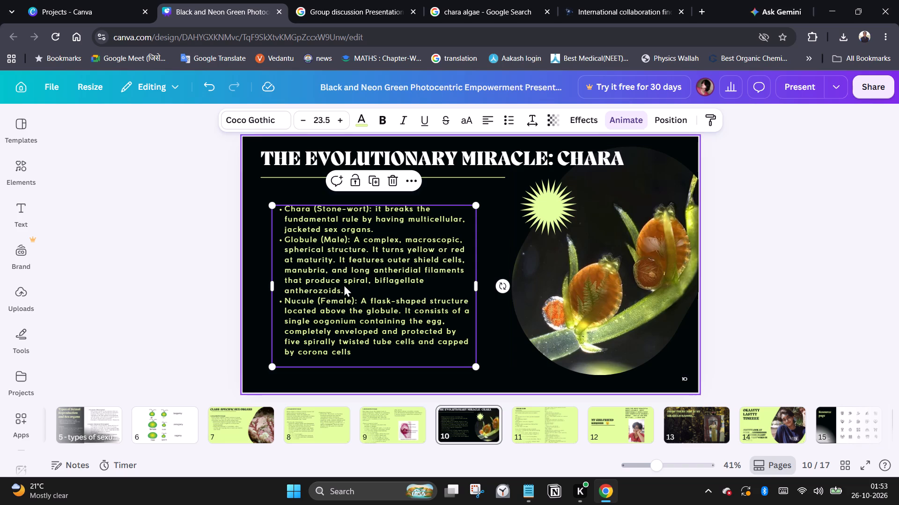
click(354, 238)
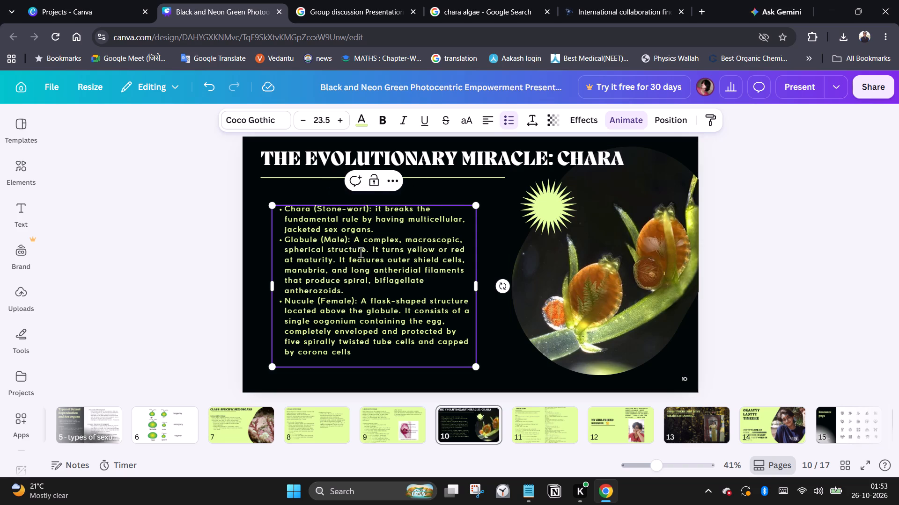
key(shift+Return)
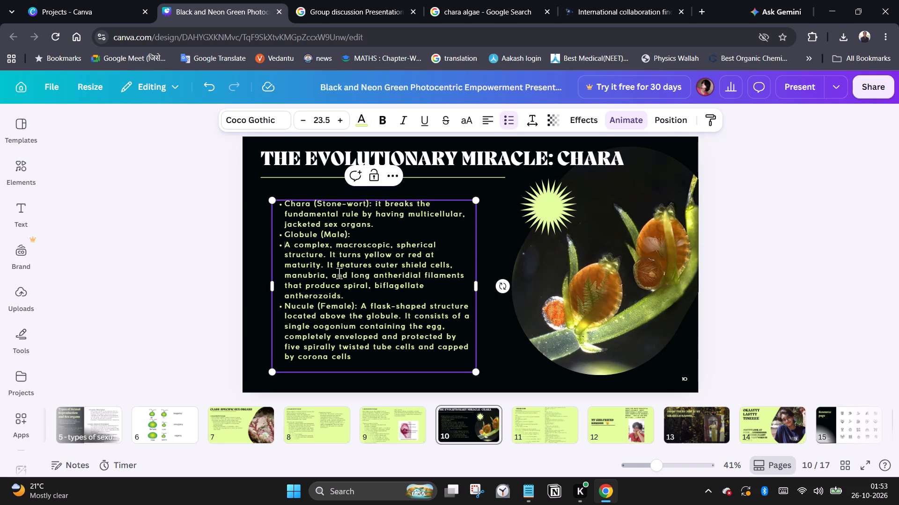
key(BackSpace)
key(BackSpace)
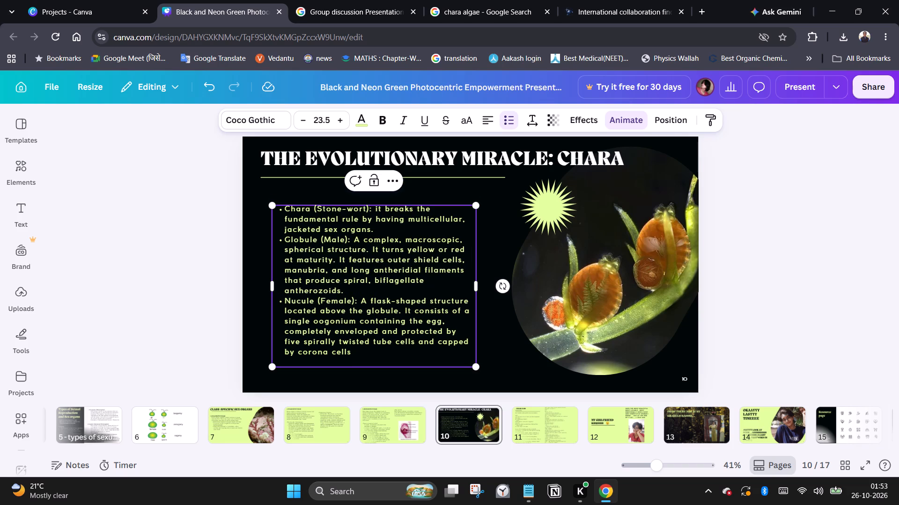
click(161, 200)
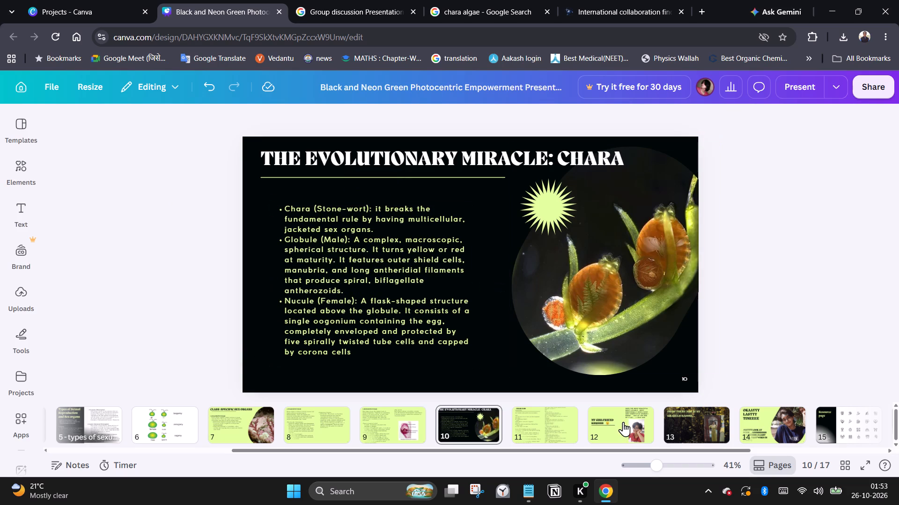
Browse the Shapes category of the elements library for something to add to the Chara page.
scroll(700, 428, left, 3)
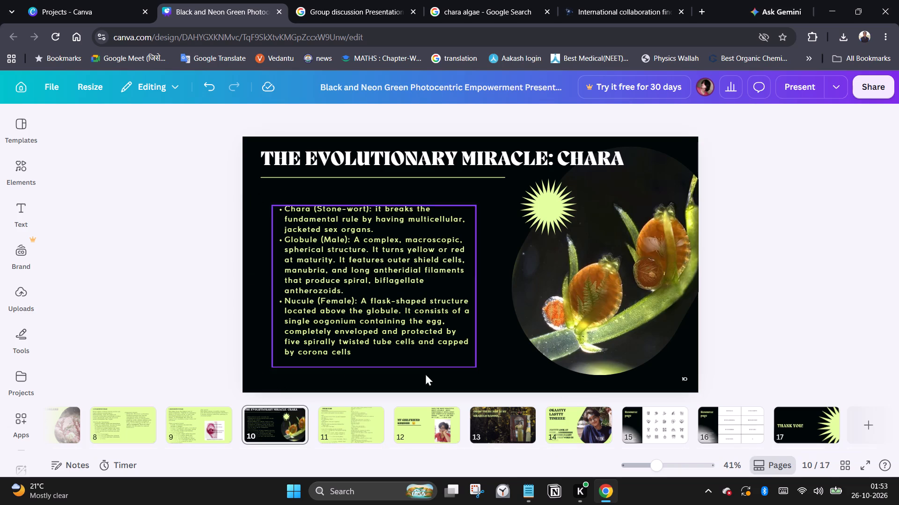
click(491, 361)
click(27, 170)
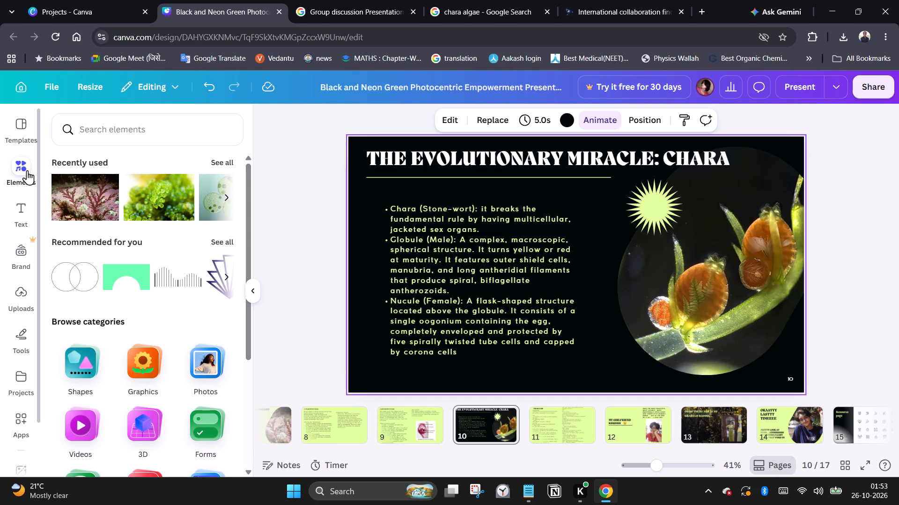
scroll(144, 342, down, 2)
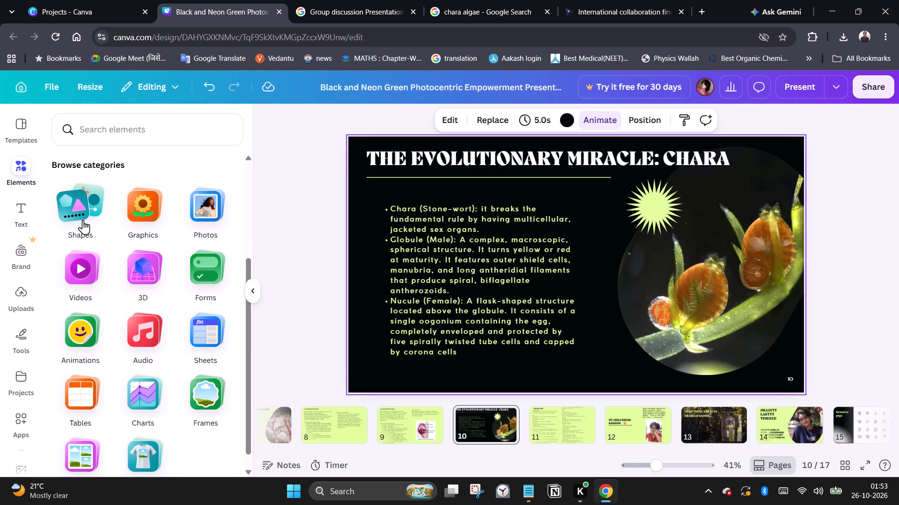
scroll(83, 220, down, 1)
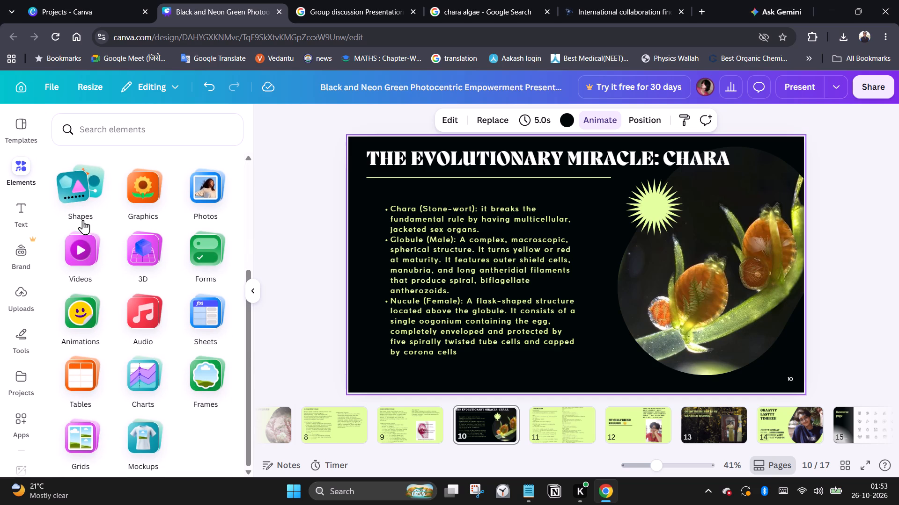
click(83, 220)
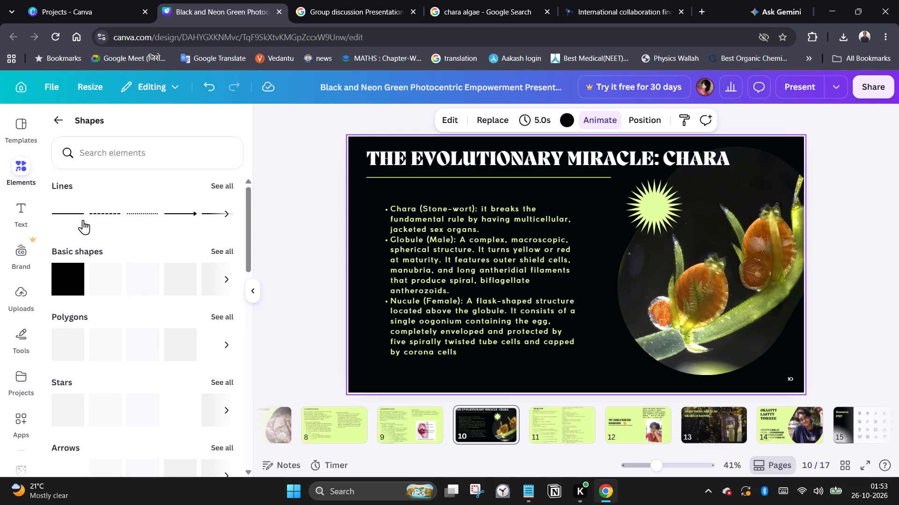
scroll(155, 361, down, 1)
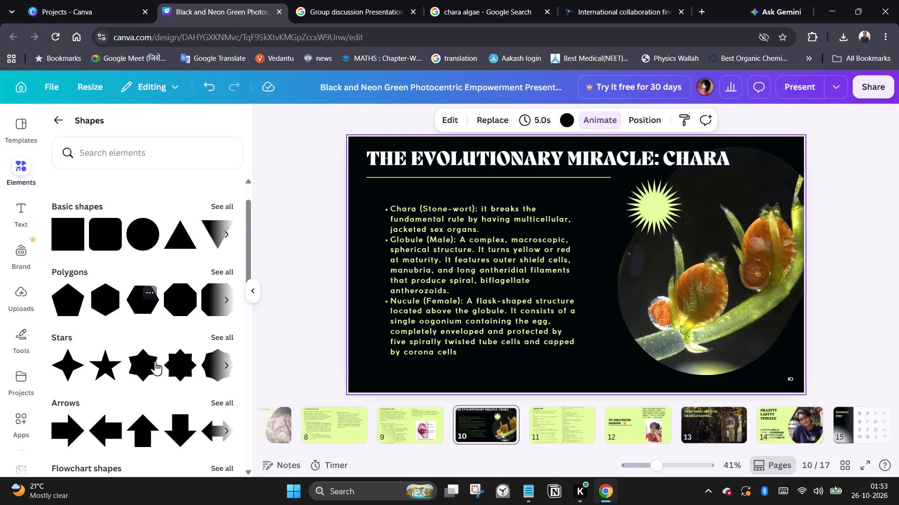
scroll(155, 361, down, 6)
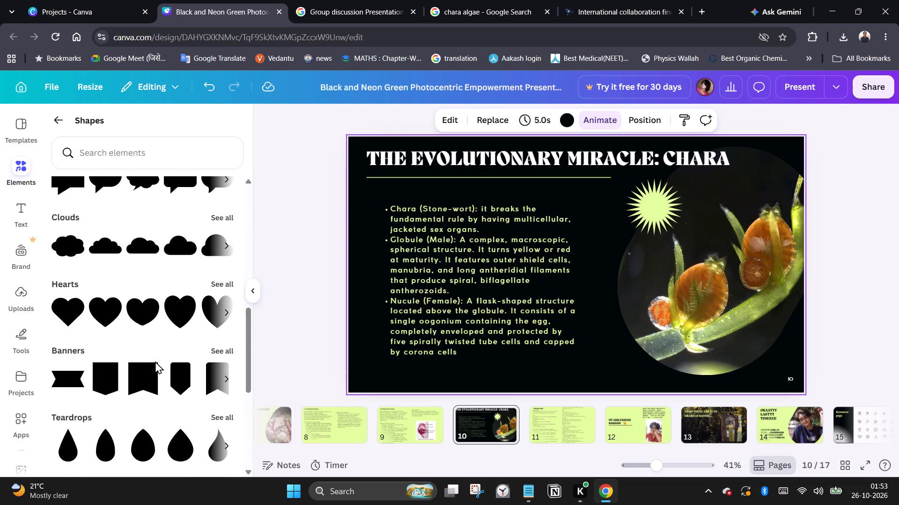
scroll(155, 361, down, 4)
scroll(155, 361, up, 9)
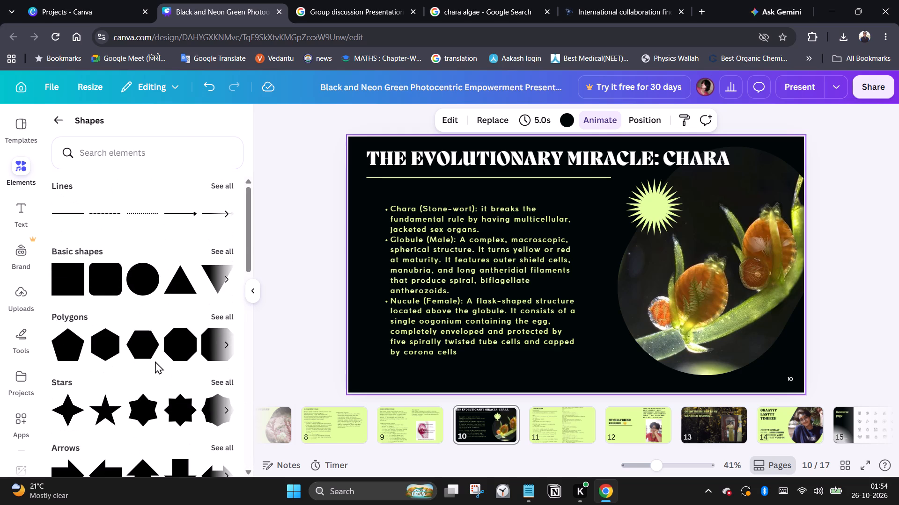
Search the shapes for "bulb", clear the search and return to all elements.
click(145, 159)
text(bulb)
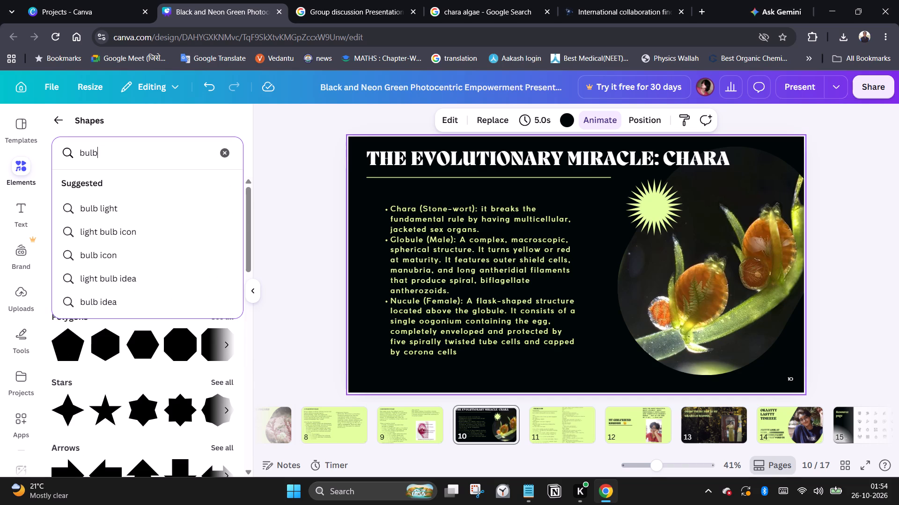
key(Return)
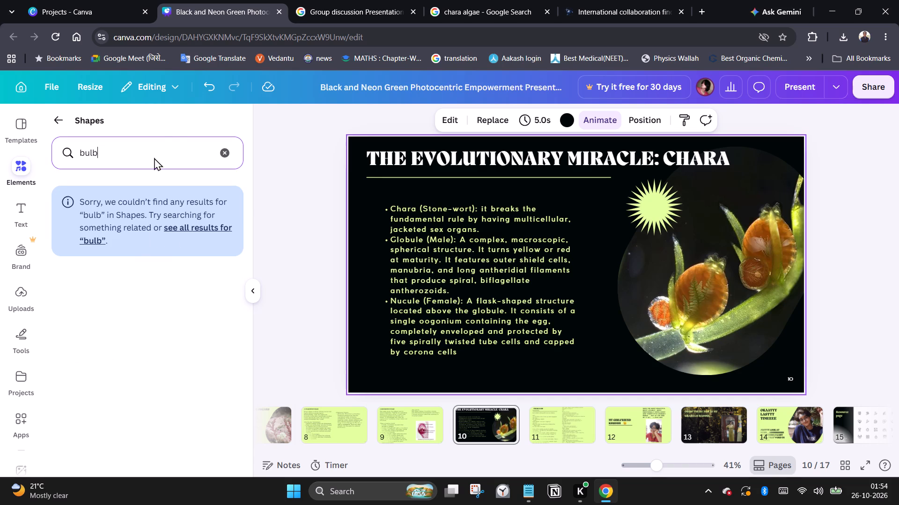
click(222, 159)
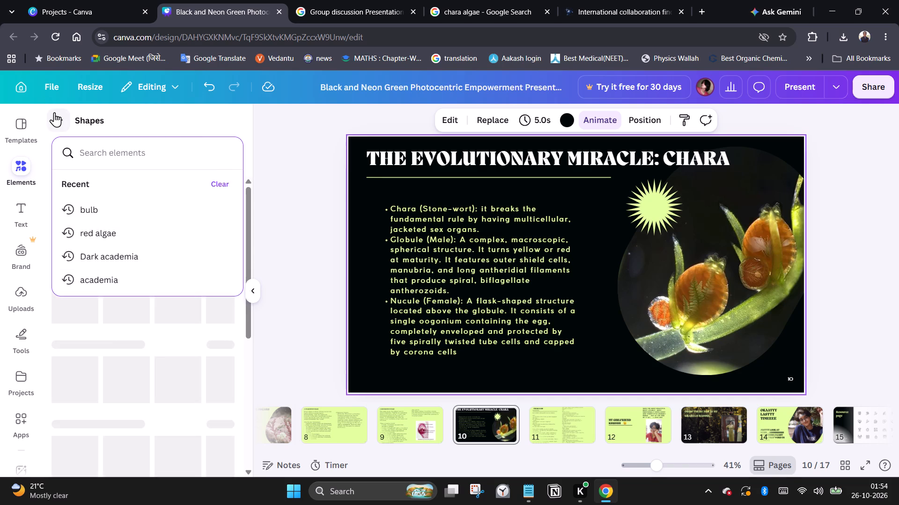
click(54, 112)
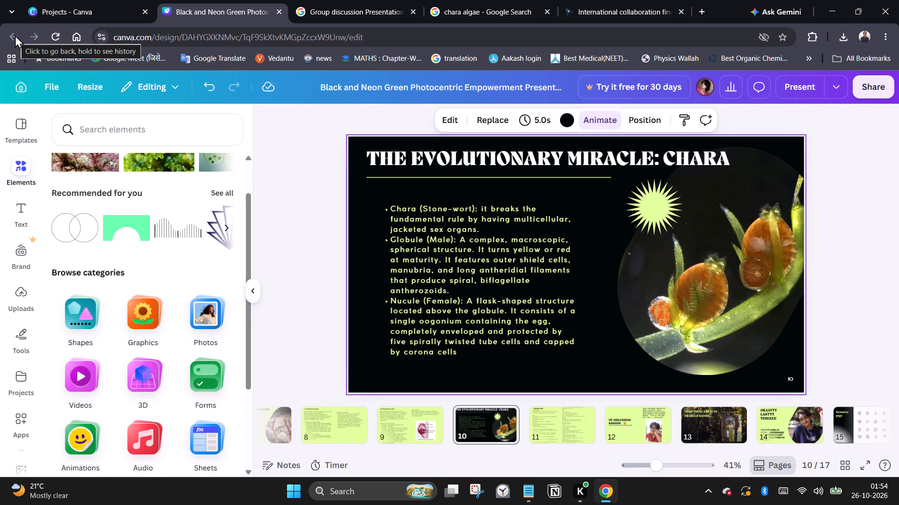
Browse the Frames category of the elements library for something to add to the Chara page.
scroll(165, 313, down, 1)
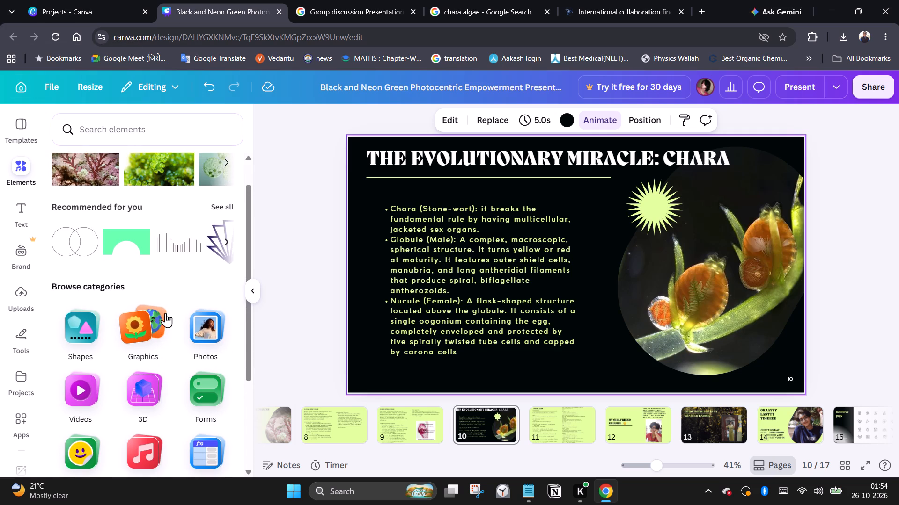
scroll(165, 313, down, 2)
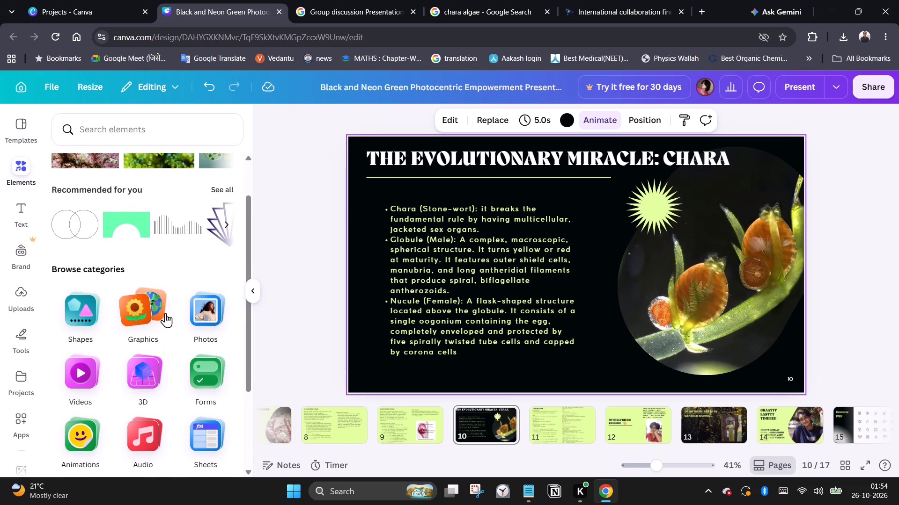
scroll(165, 313, down, 2)
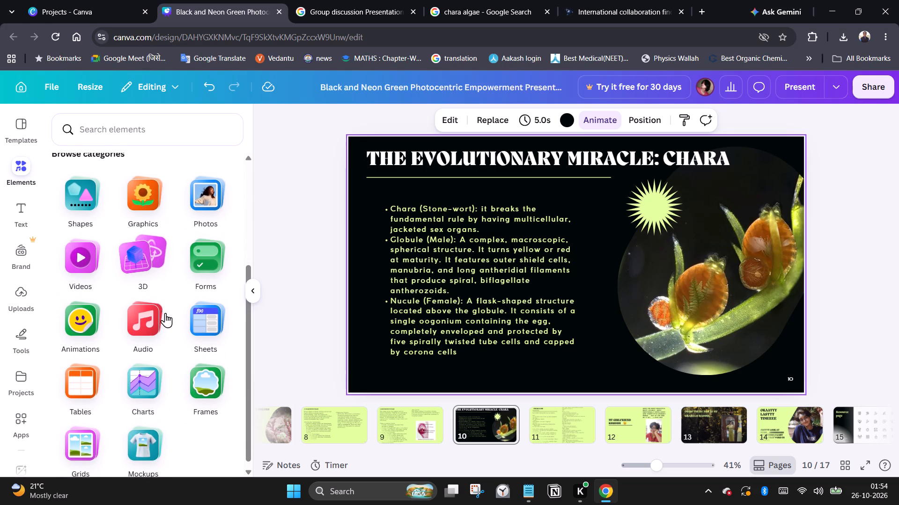
scroll(165, 313, down, 2)
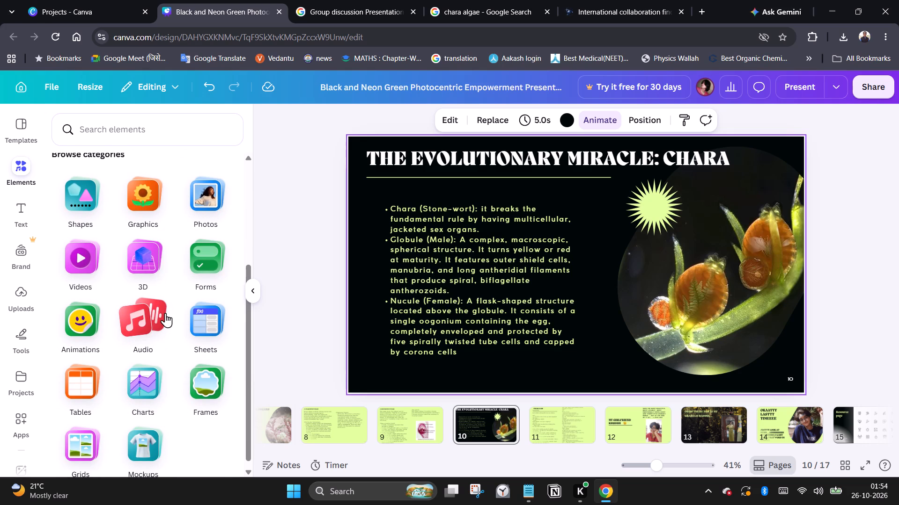
click(206, 373)
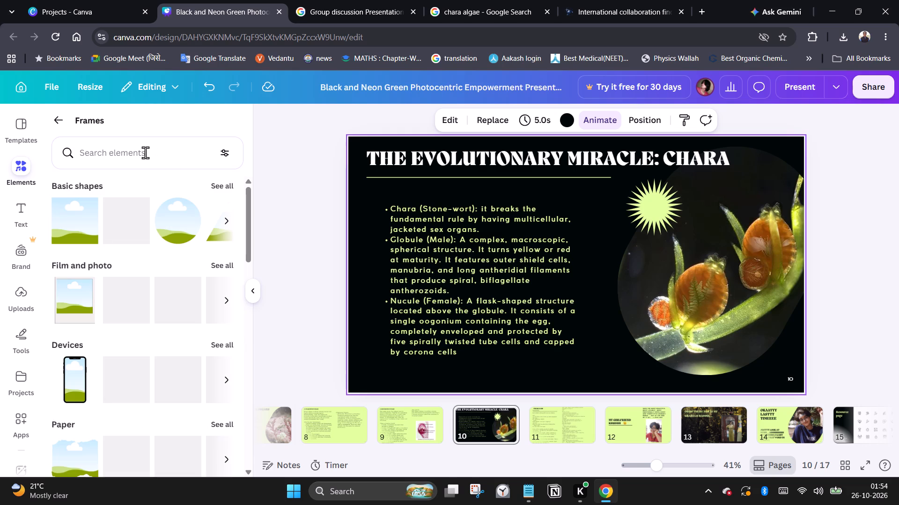
scroll(139, 249, down, 2)
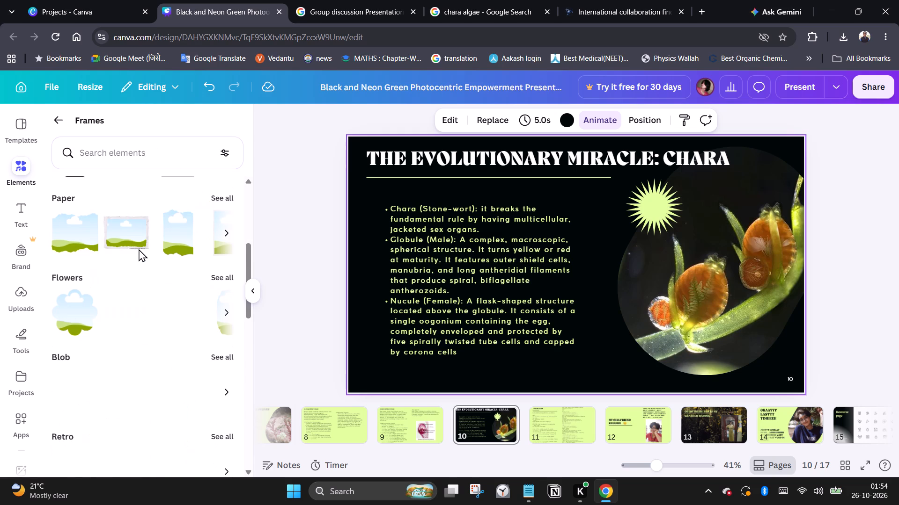
scroll(139, 249, down, 4)
scroll(139, 249, up, 3)
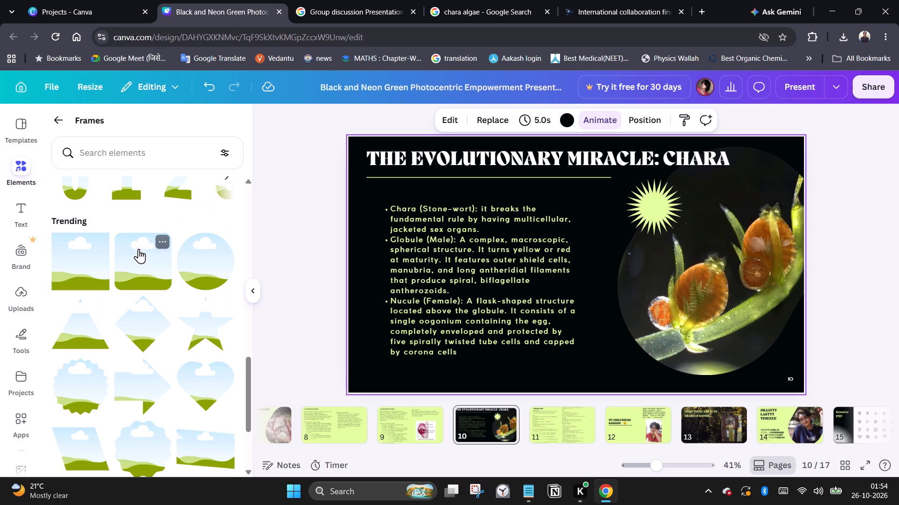
scroll(139, 249, up, 1)
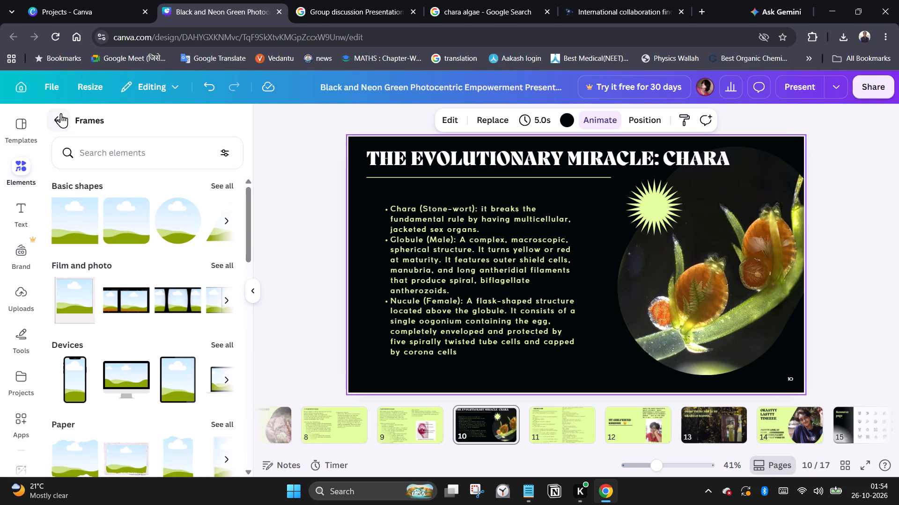
click(61, 113)
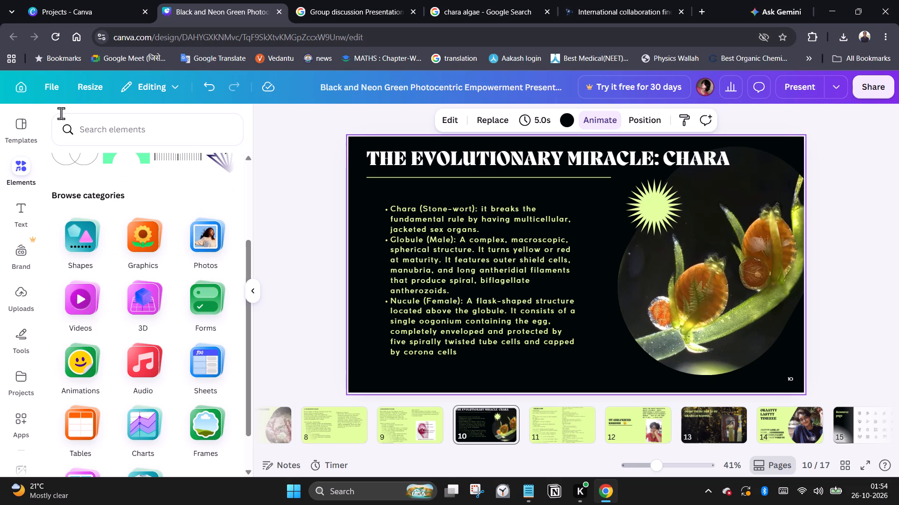
Search the Graphics category for "bulb" and add the dark blue outlined light bulb with rays to the Chara page.
scroll(173, 281, down, 1)
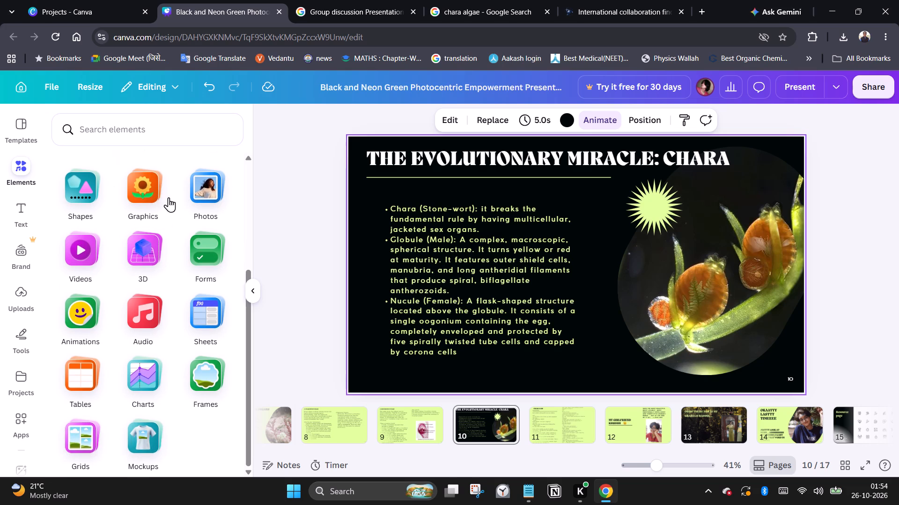
click(154, 185)
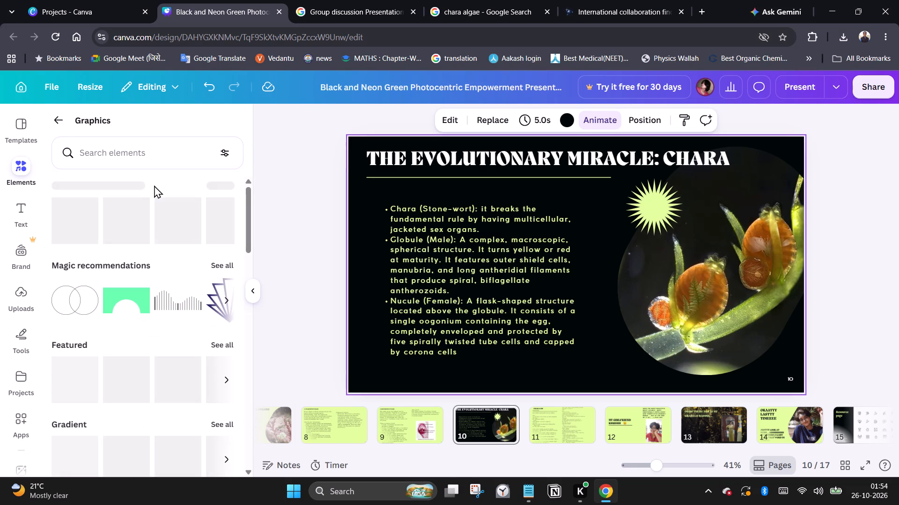
scroll(165, 313, right, 1)
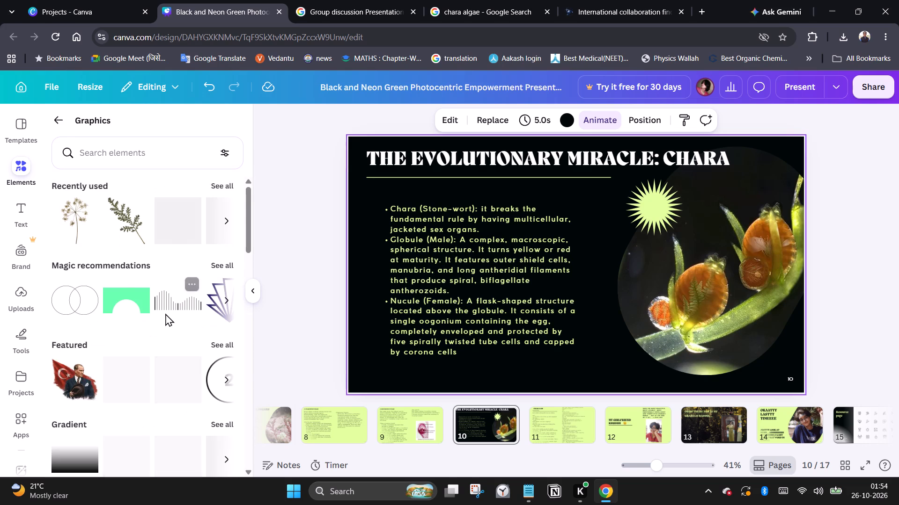
scroll(165, 313, right, 2)
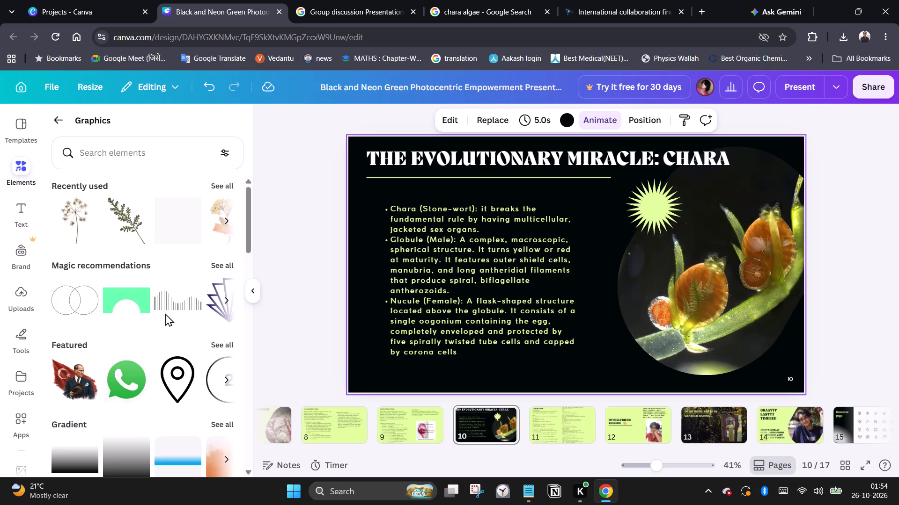
click(140, 149)
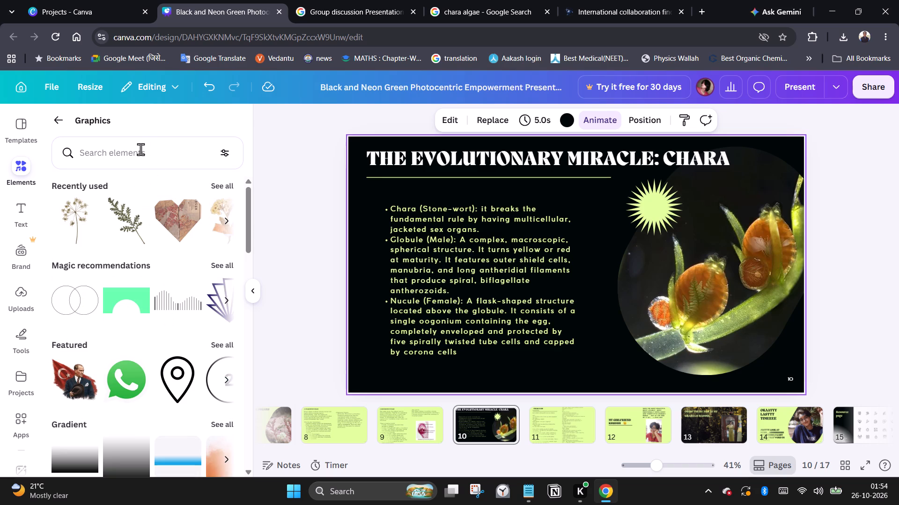
text(buln)
key(BackSpace)
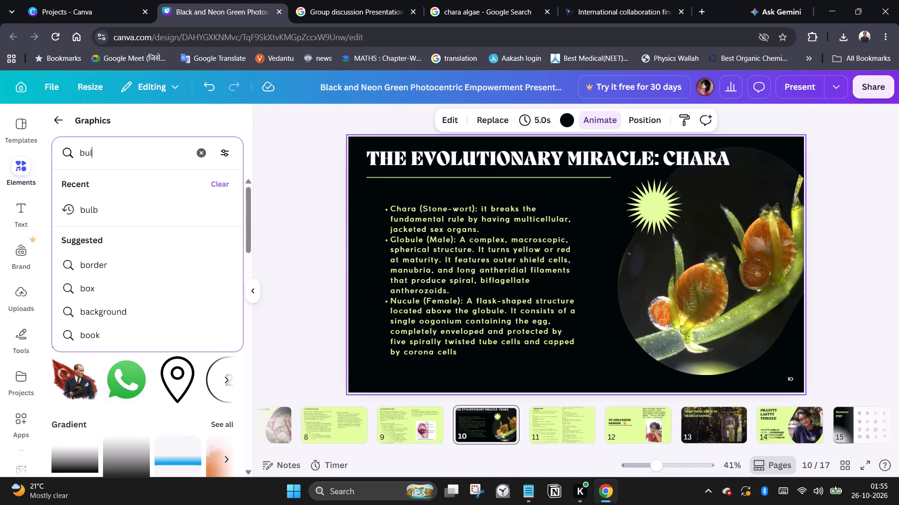
key(b)
key(Return)
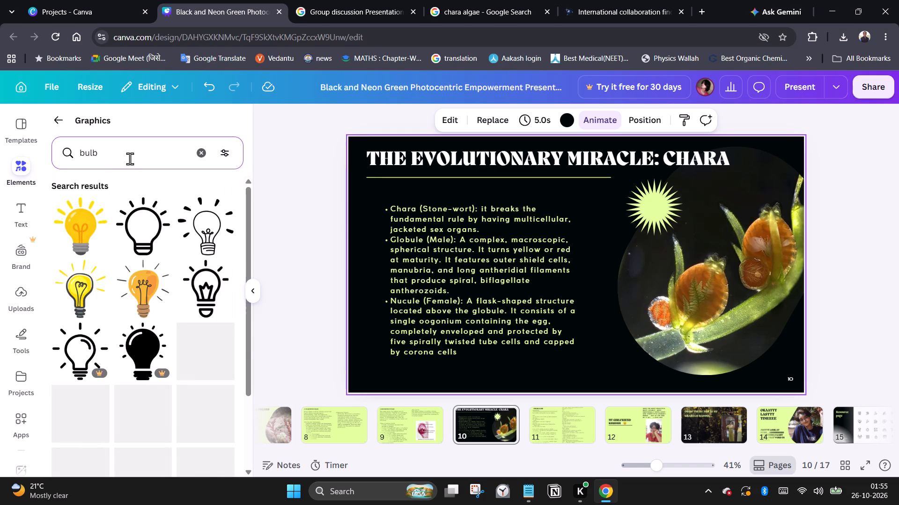
scroll(177, 345, down, 1)
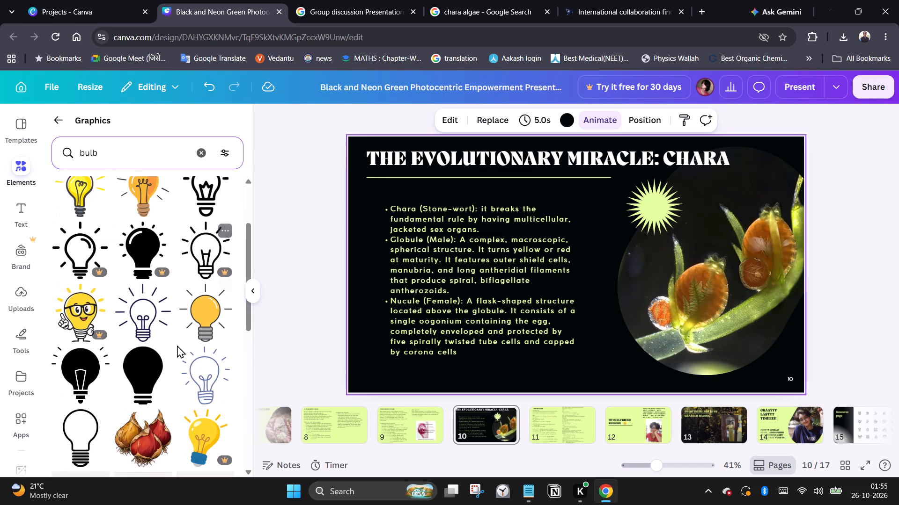
scroll(177, 345, down, 2)
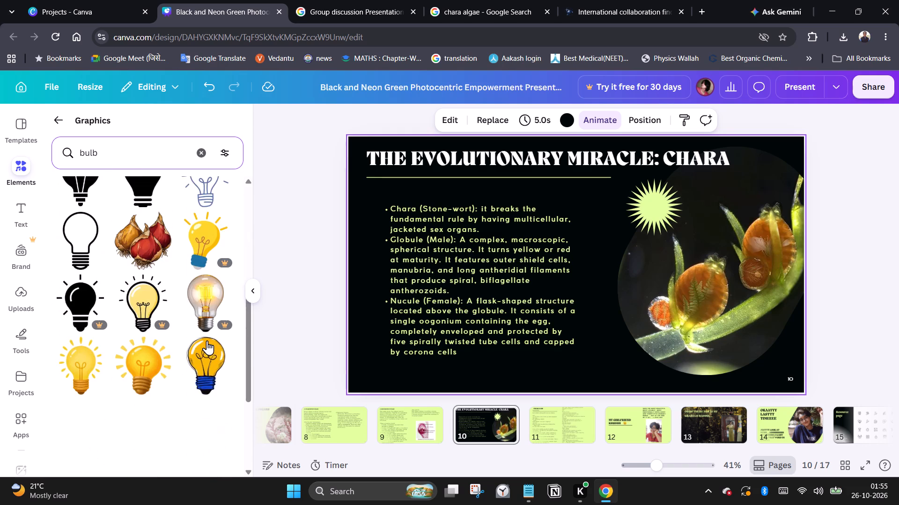
scroll(207, 340, down, 1)
click(147, 250)
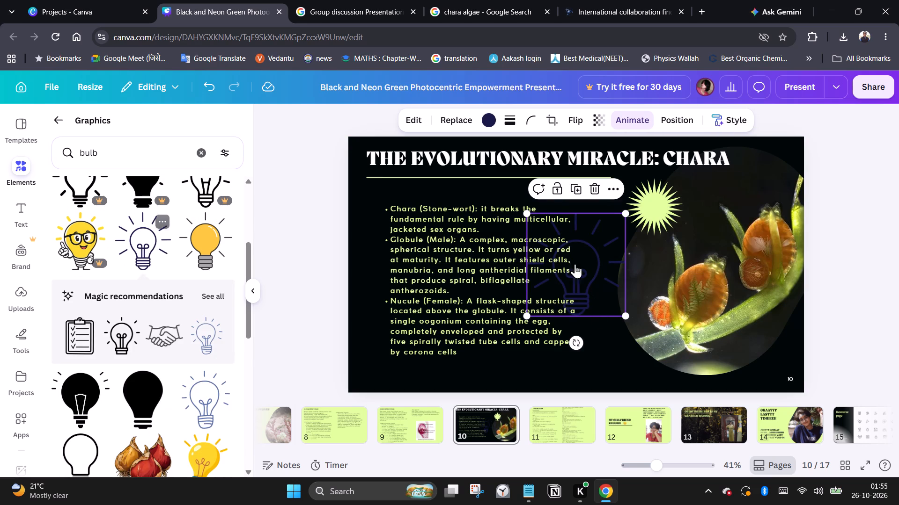
Recolour the light bulb graphic white (#ffffff) and collapse the elements library.
click(487, 121)
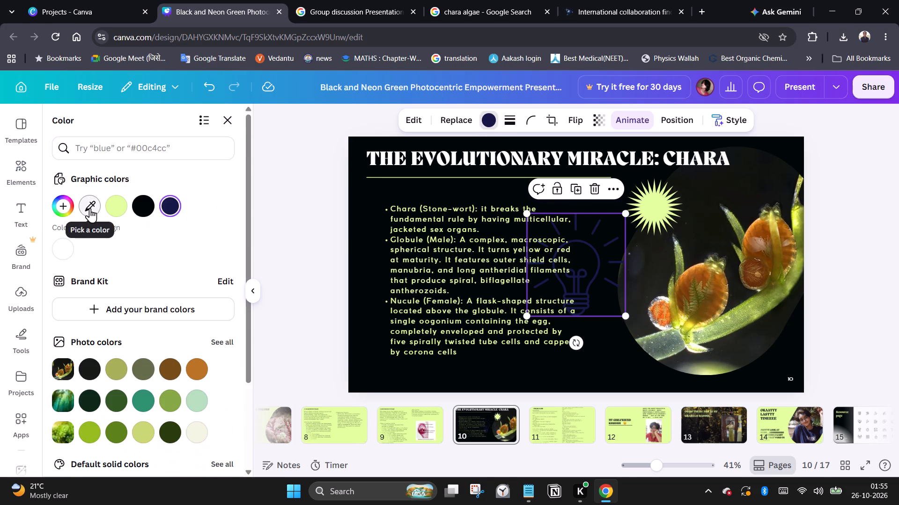
click(62, 249)
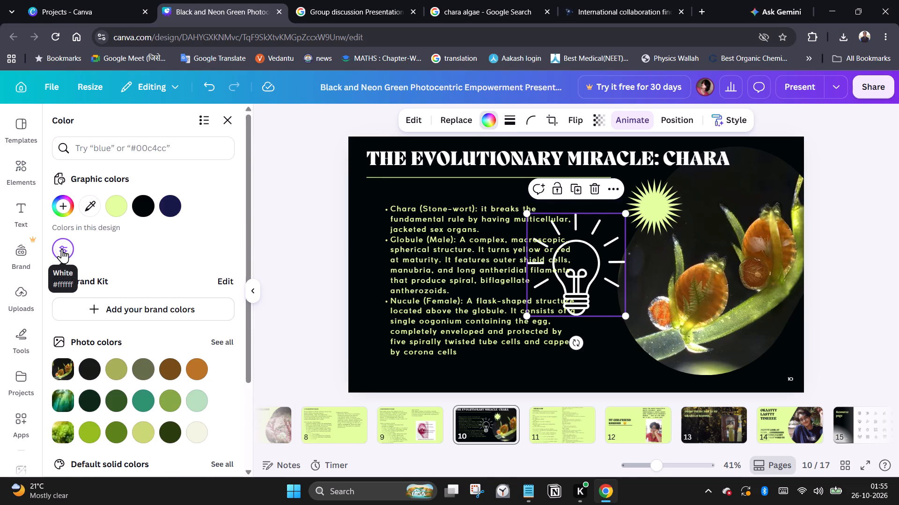
click(226, 123)
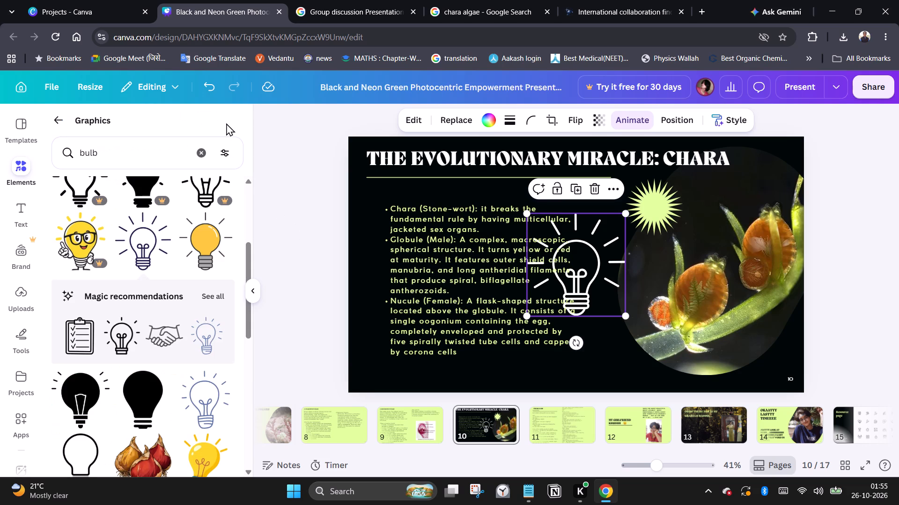
click(252, 295)
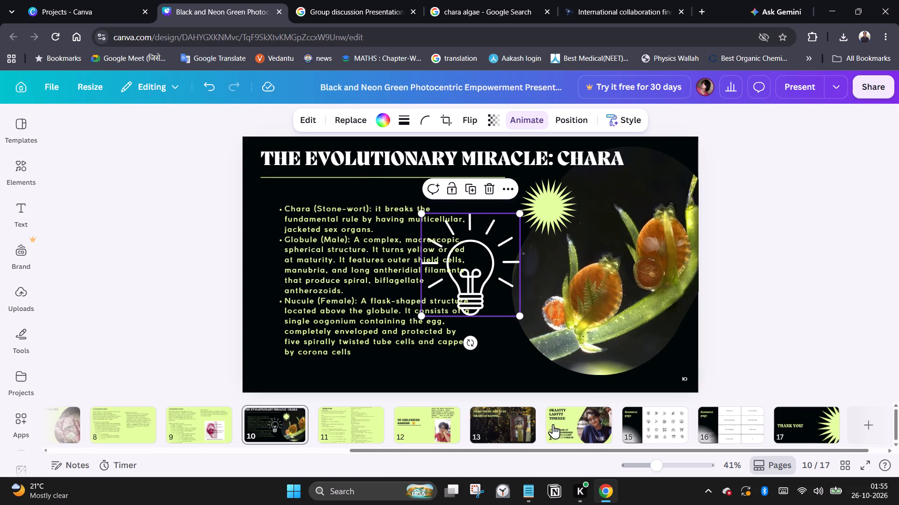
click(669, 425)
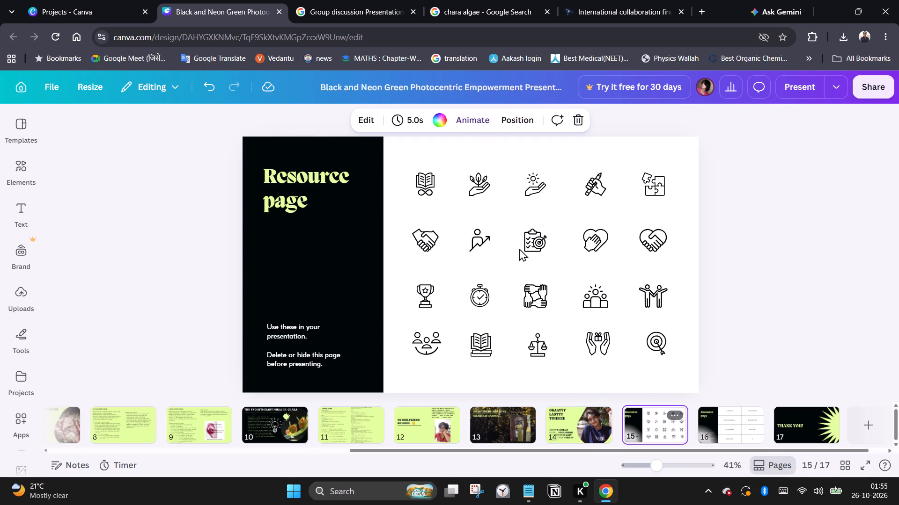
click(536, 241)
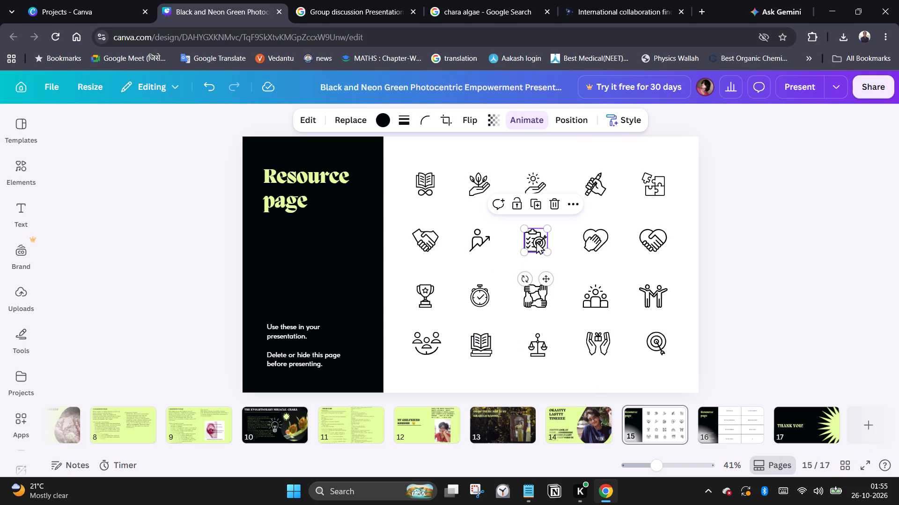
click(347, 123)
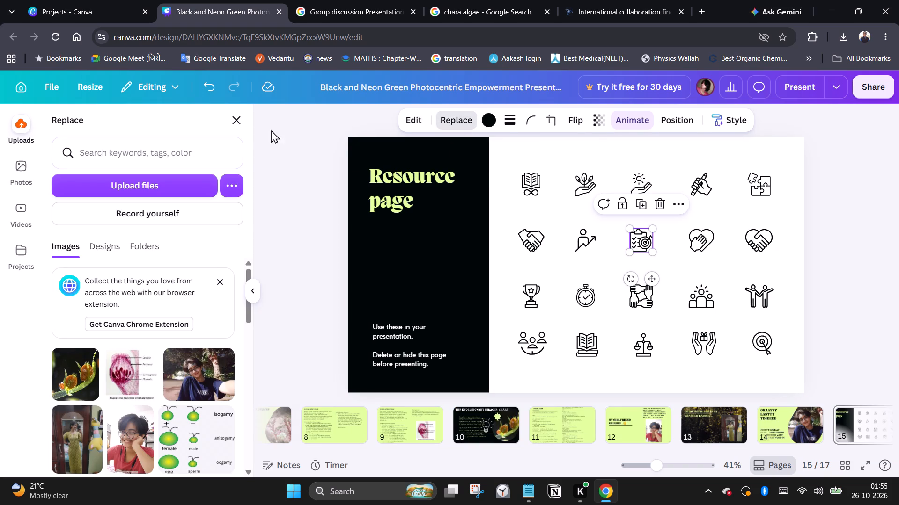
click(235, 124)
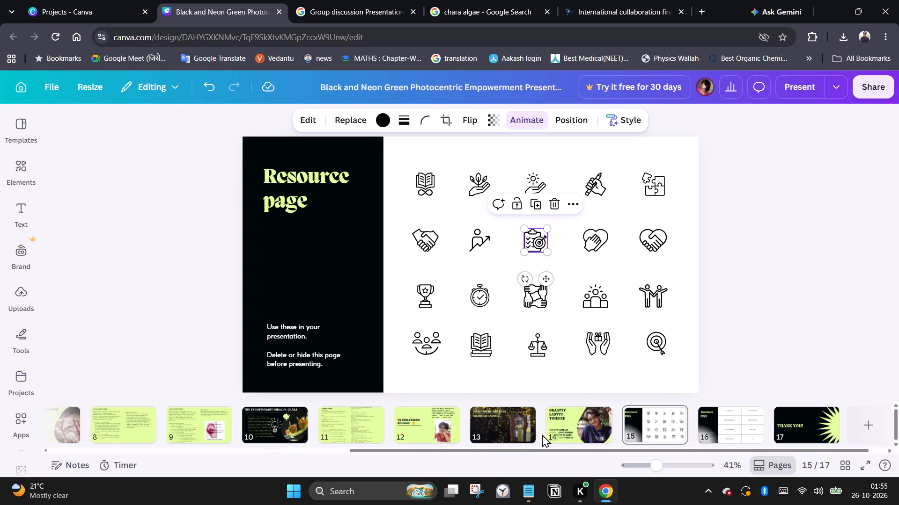
Return to the Chara page and select the white light bulb graphic overlapping the description text.
click(275, 424)
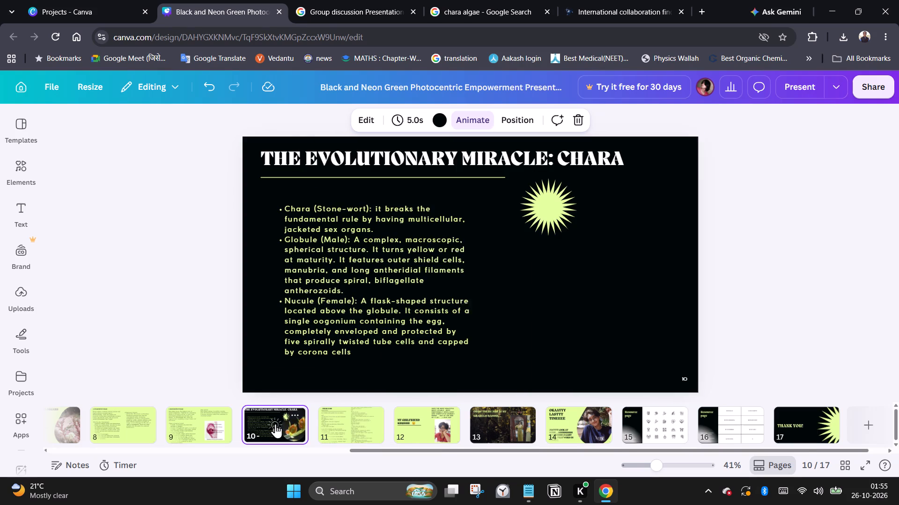
click(475, 276)
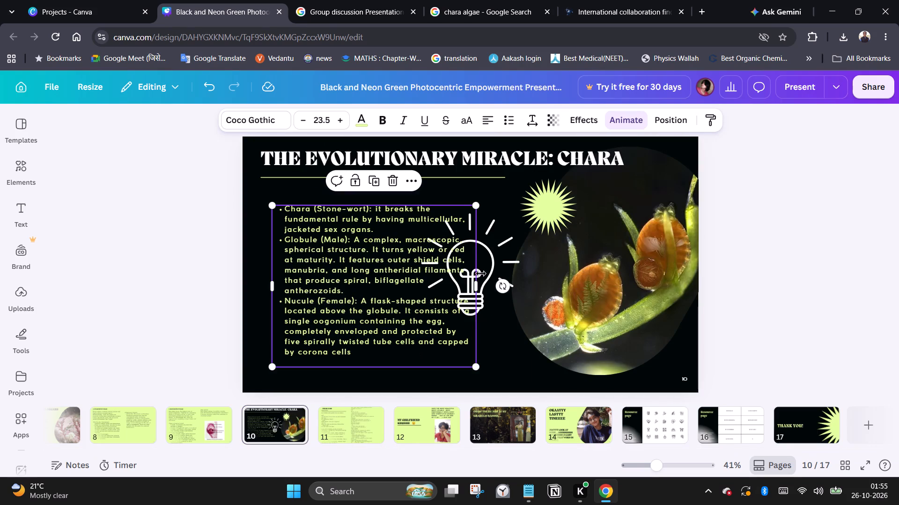
click(483, 266)
click(491, 265)
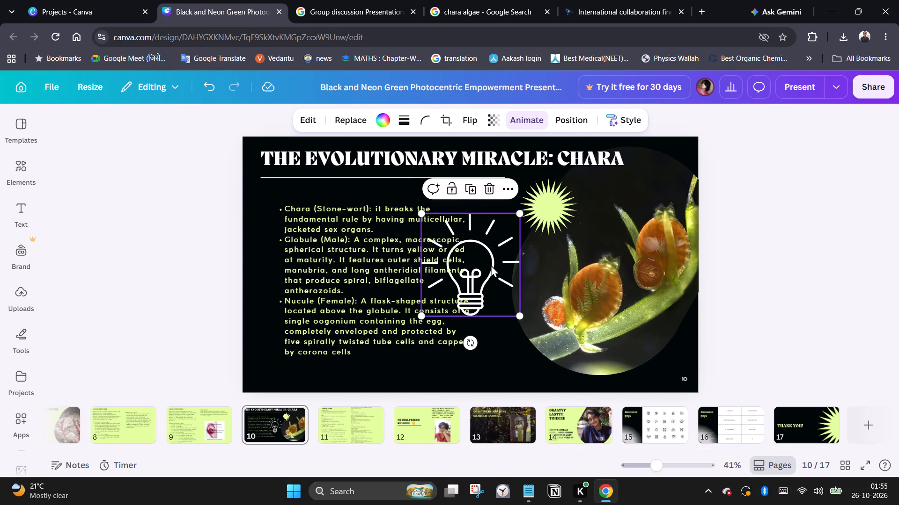